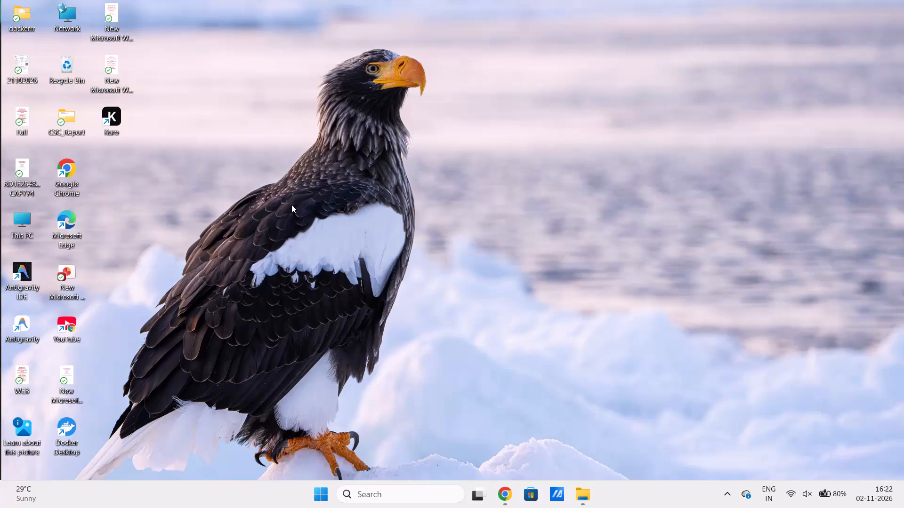
Examine the earlier assignment files on the desktop: the Full PDF and the three New Microsoft Word Document files, closing each one.
double_click(32, 115)
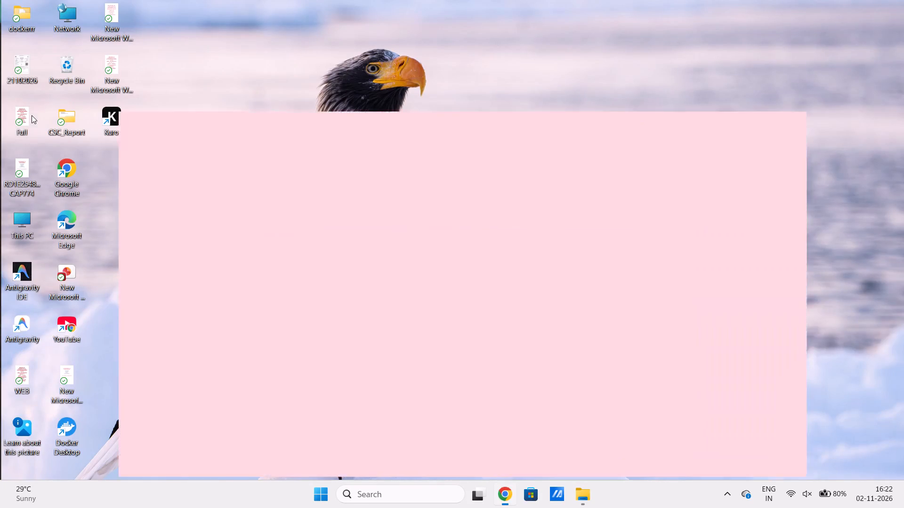
left_click(903, 0)
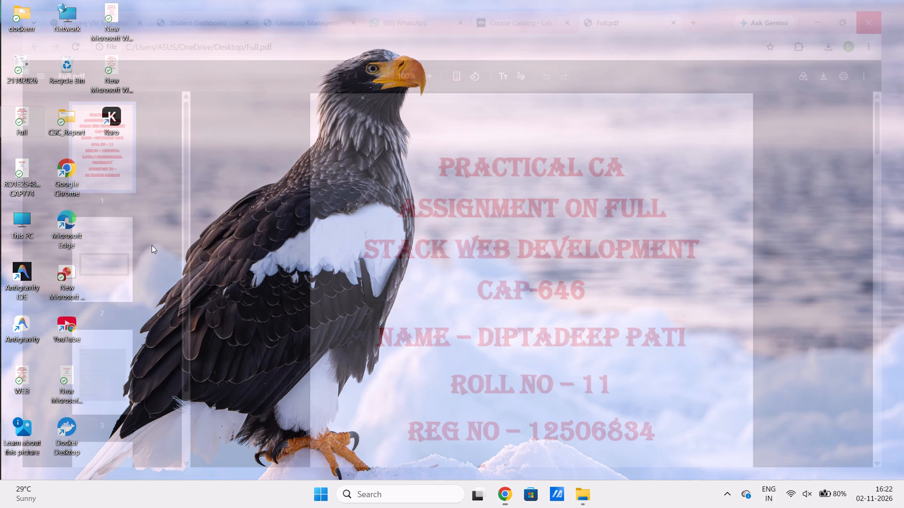
double_click(113, 53)
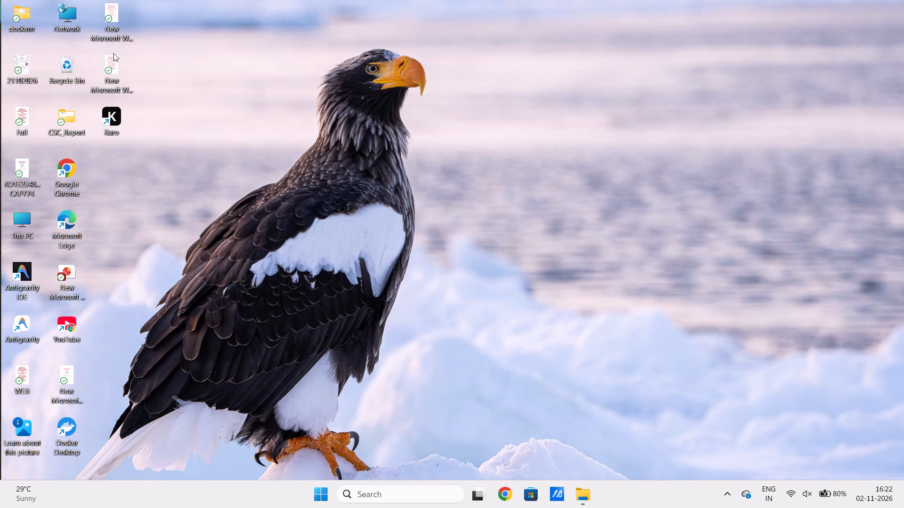
double_click(113, 62)
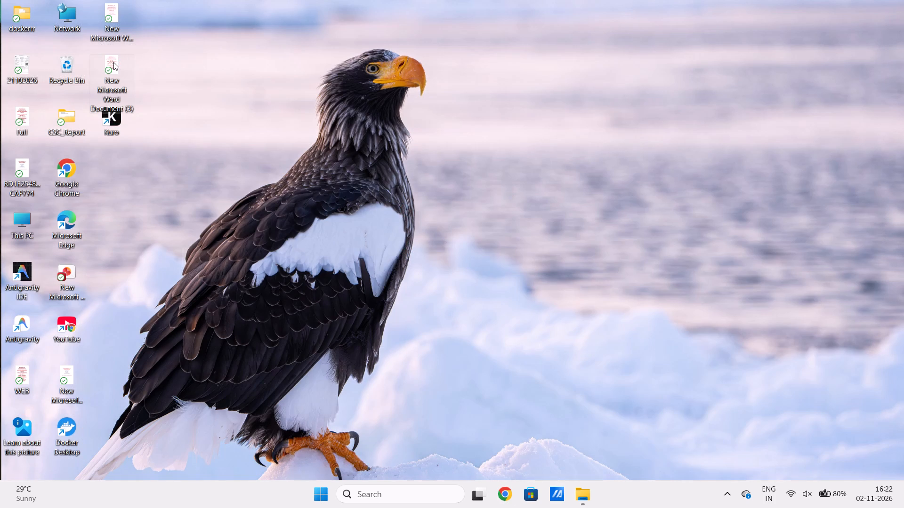
double_click(113, 62)
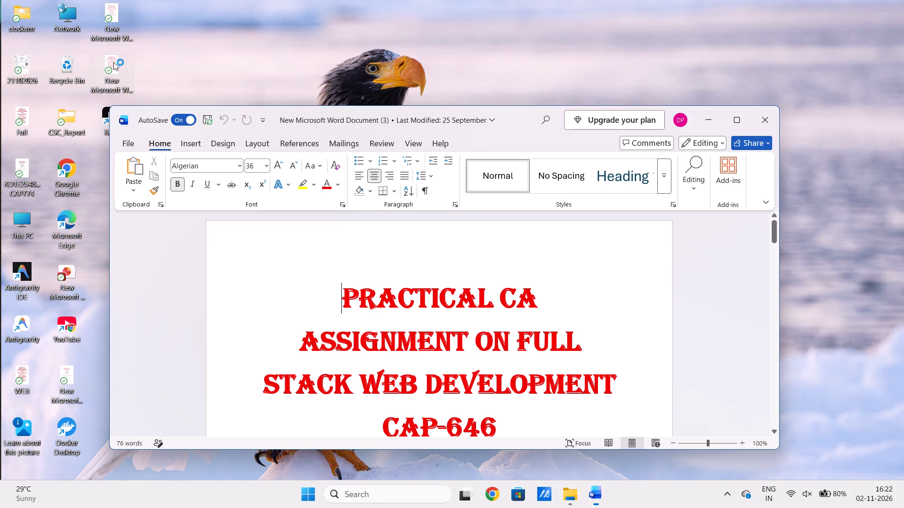
left_click(763, 120)
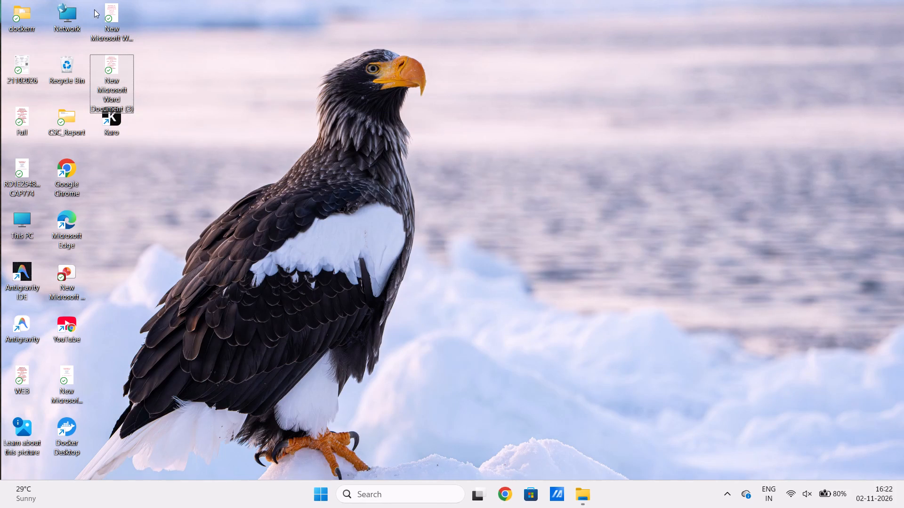
double_click(120, 12)
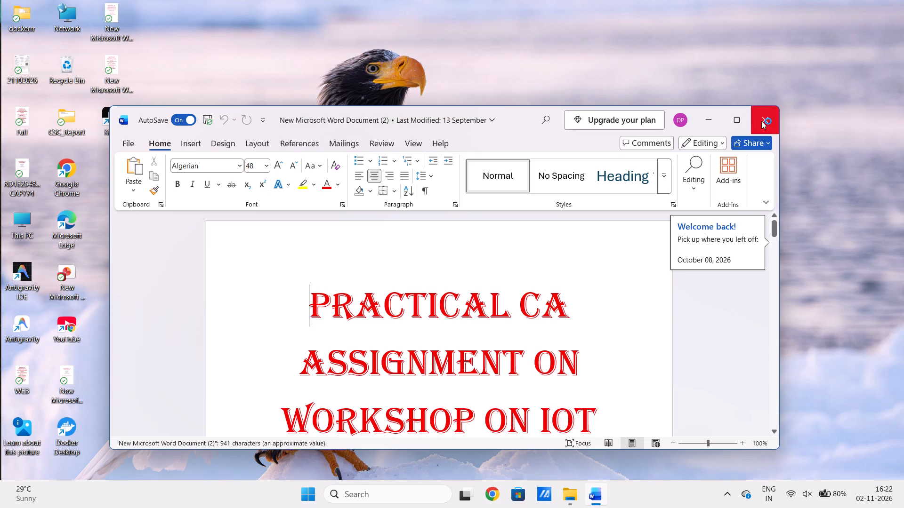
left_click(761, 121)
left_click(761, 121)
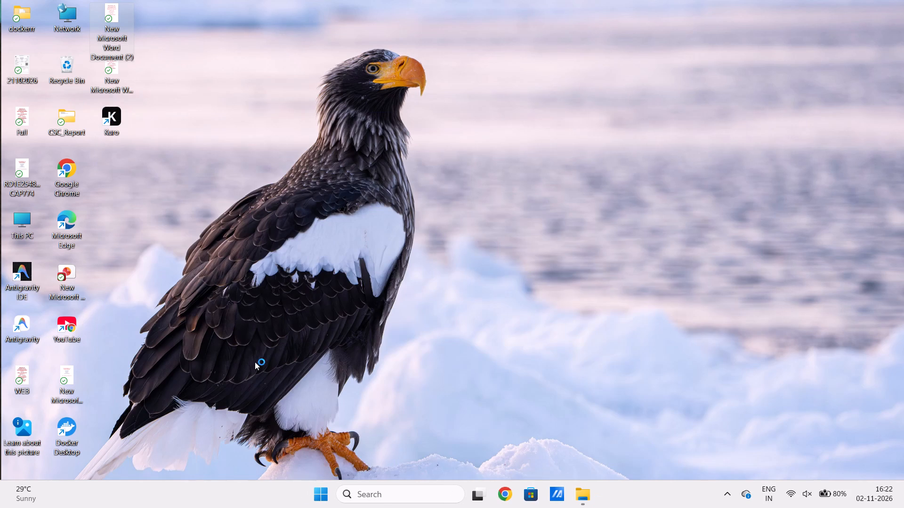
double_click(73, 381)
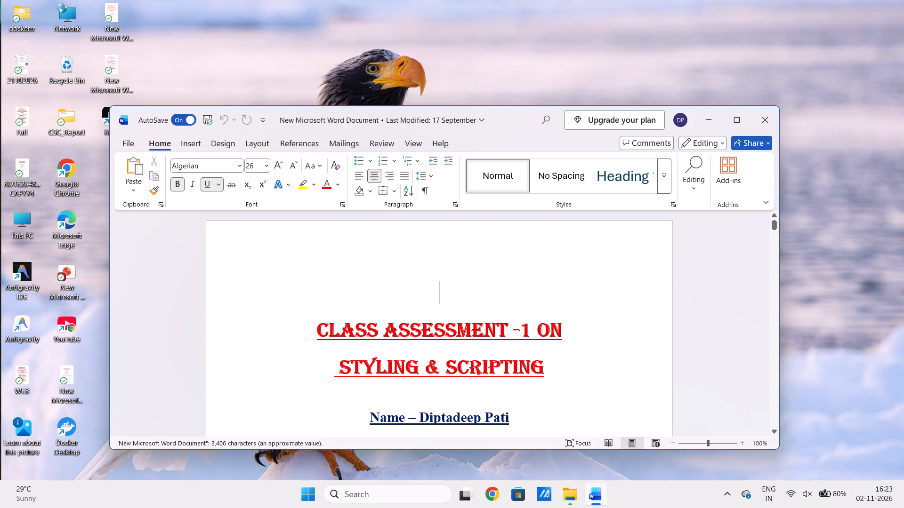
left_click(765, 122)
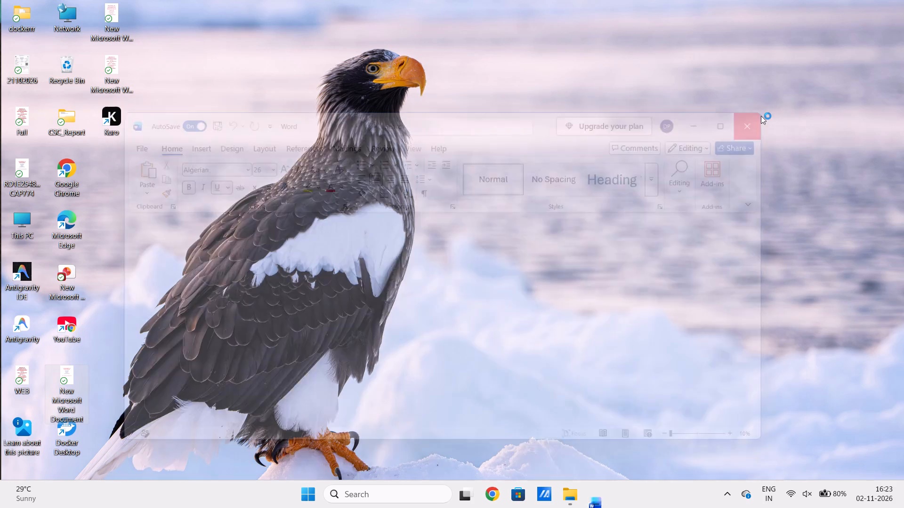
left_click(259, 349)
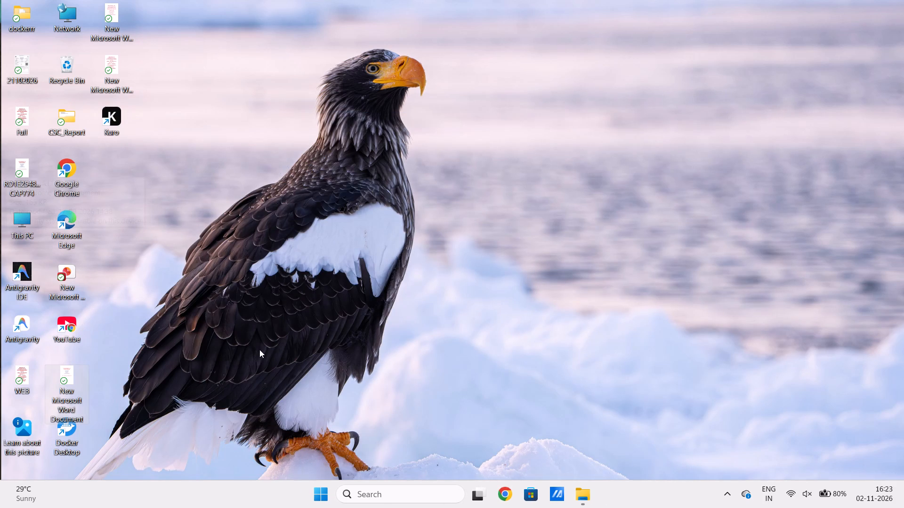
Switch to Word, create a blank document and maximize its window.
left_click(408, 495)
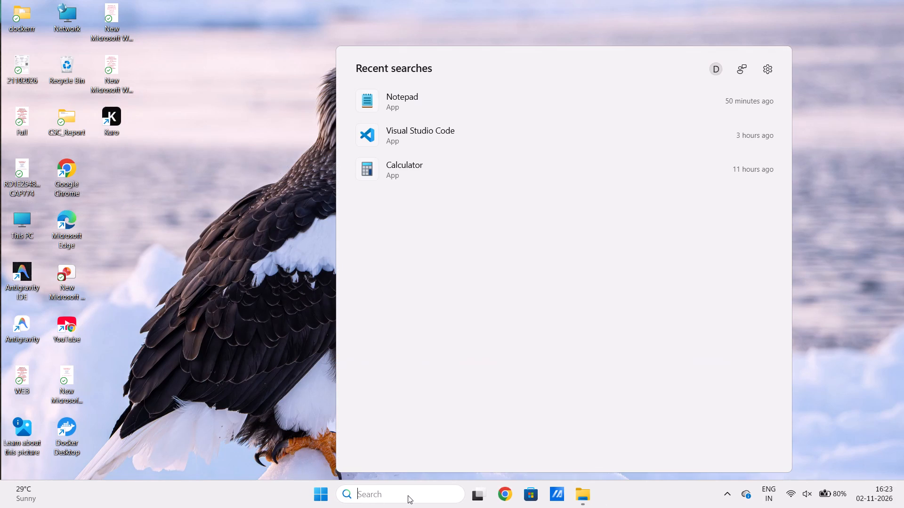
type("ms word")
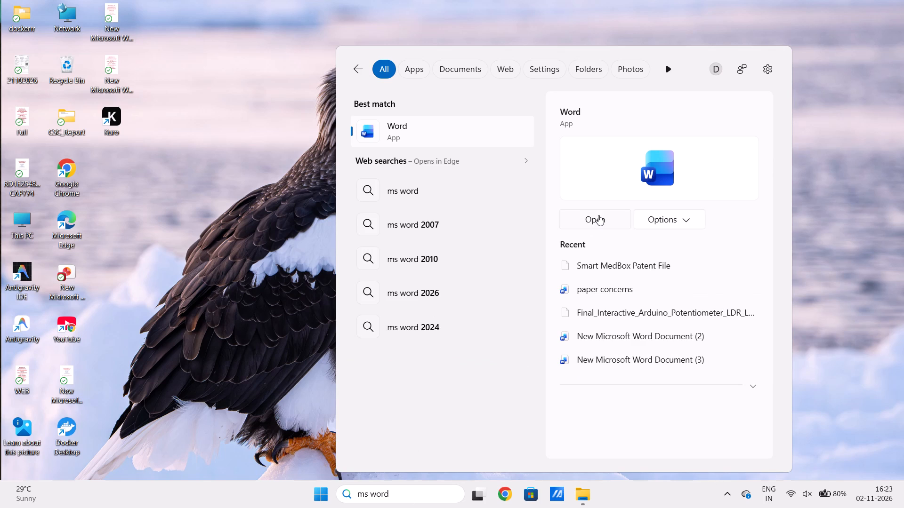
left_click(598, 215)
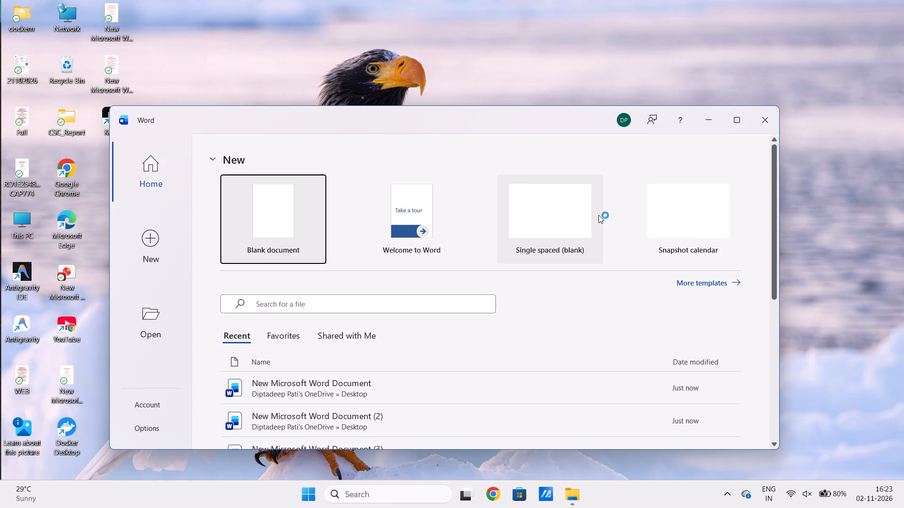
left_click(307, 234)
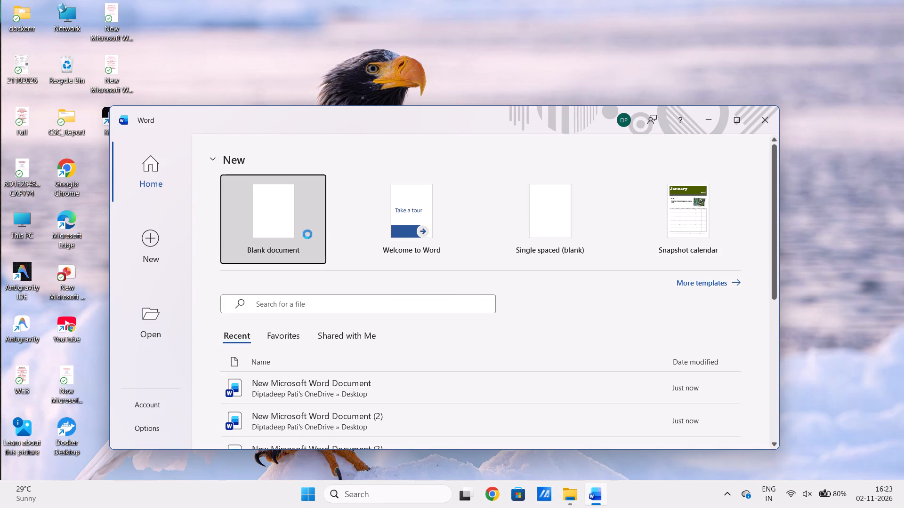
left_click(732, 119)
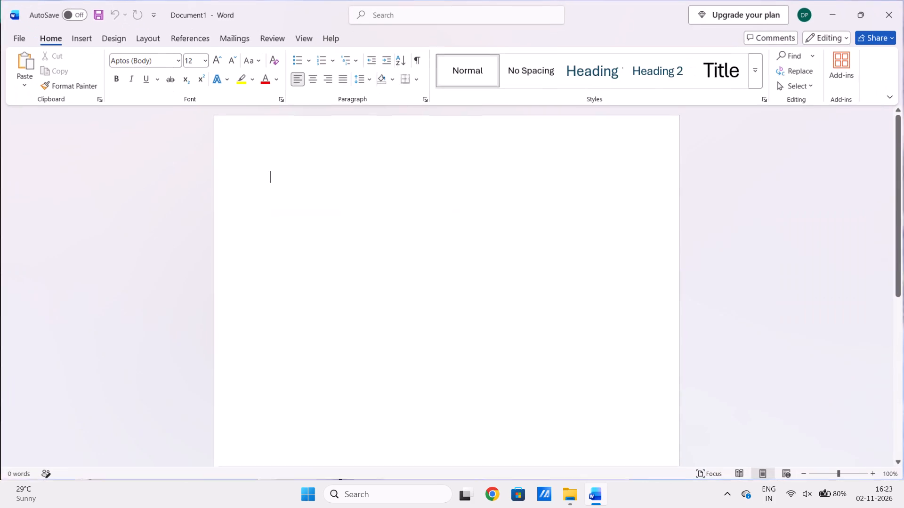
Enter the title line "Class Assignment on Cloud Computing CAP- 470" at the start of the document.
key("shift+c")
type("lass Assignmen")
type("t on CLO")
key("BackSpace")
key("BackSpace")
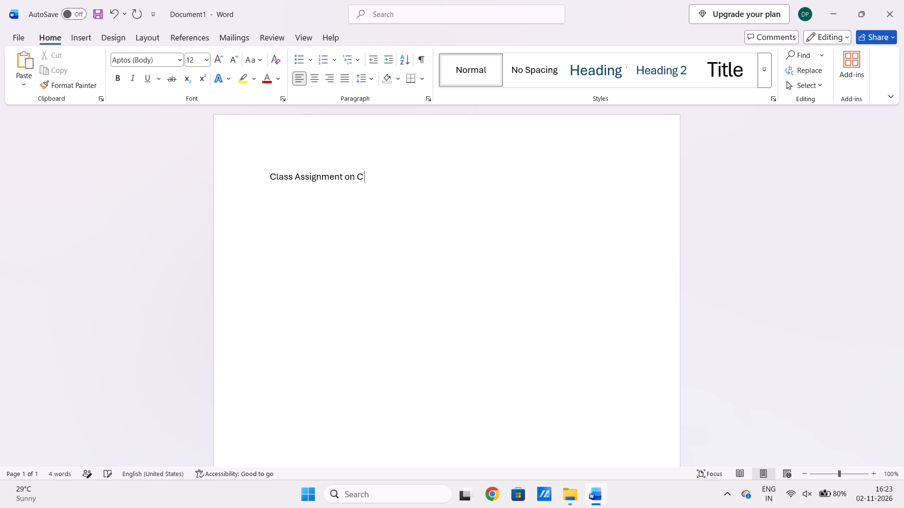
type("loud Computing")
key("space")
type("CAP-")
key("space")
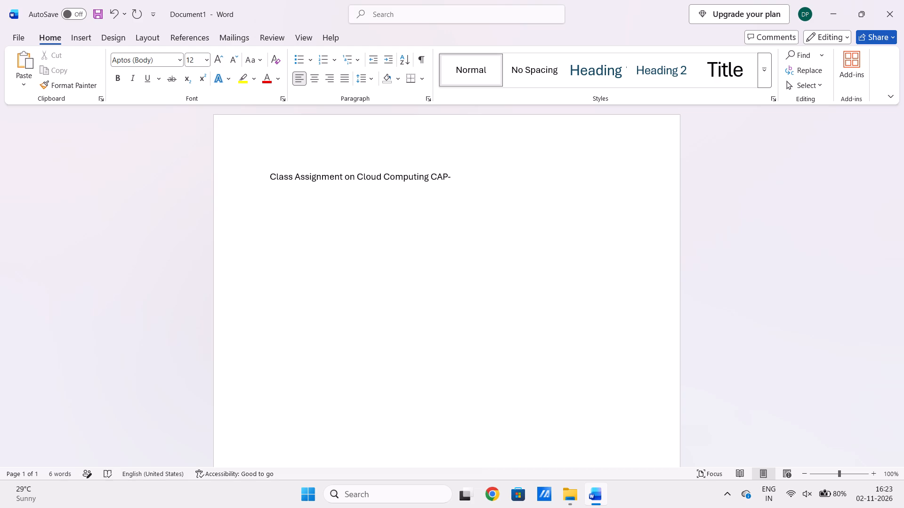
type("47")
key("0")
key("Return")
Below the title, add separate lines for the student's name, "MCA 3rd Semester" and "Lovely Professional University".
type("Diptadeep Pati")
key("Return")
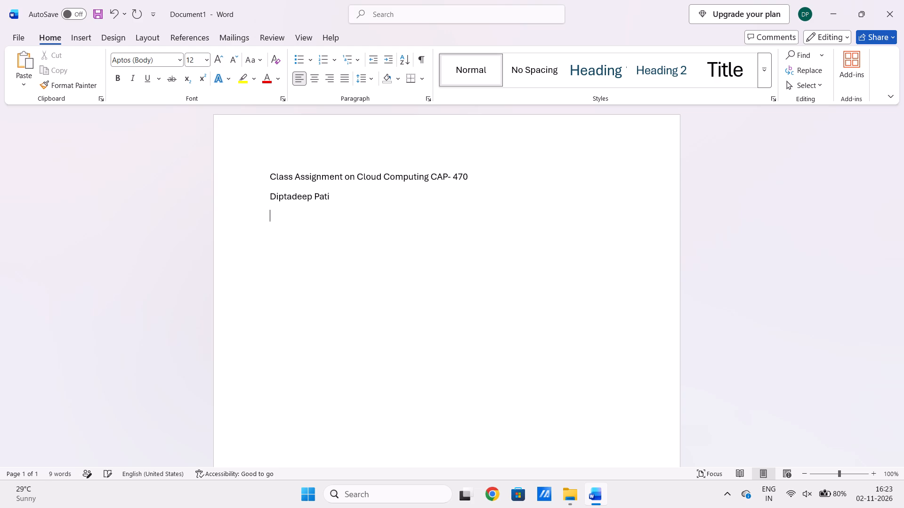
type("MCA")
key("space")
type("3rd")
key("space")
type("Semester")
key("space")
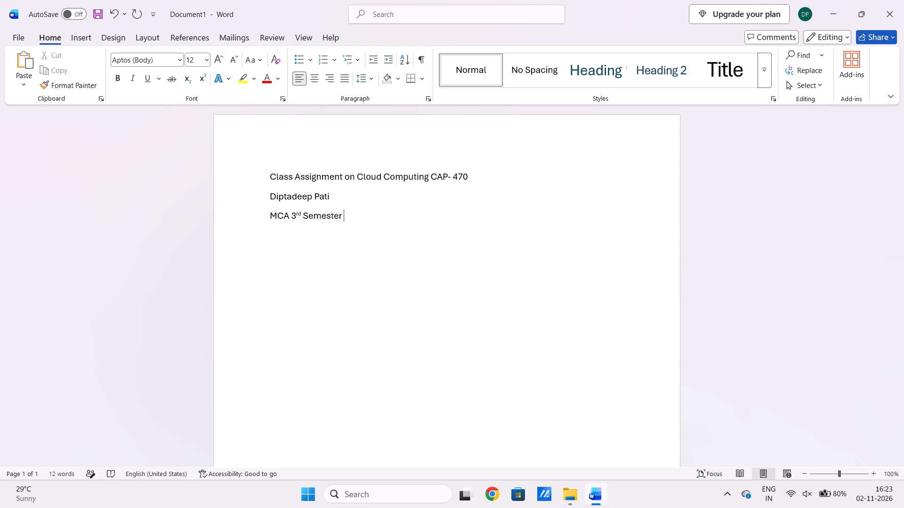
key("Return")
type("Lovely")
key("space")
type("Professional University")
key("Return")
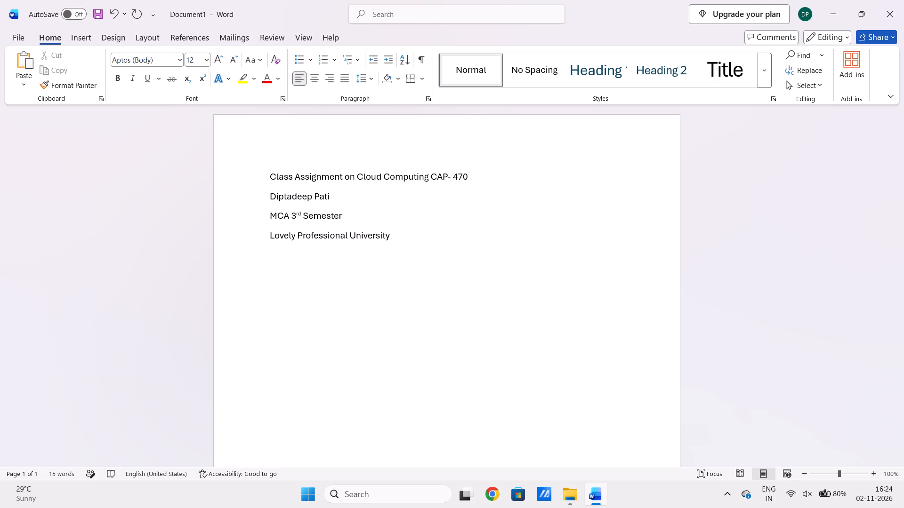
Below the university line, add a line reading "Jalandhar Punjab" and a "Reg No –" line with the student's registration number.
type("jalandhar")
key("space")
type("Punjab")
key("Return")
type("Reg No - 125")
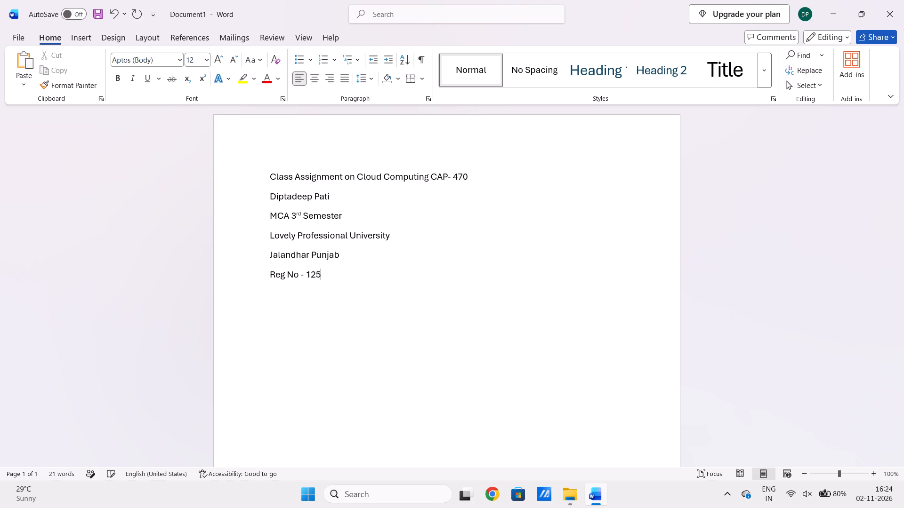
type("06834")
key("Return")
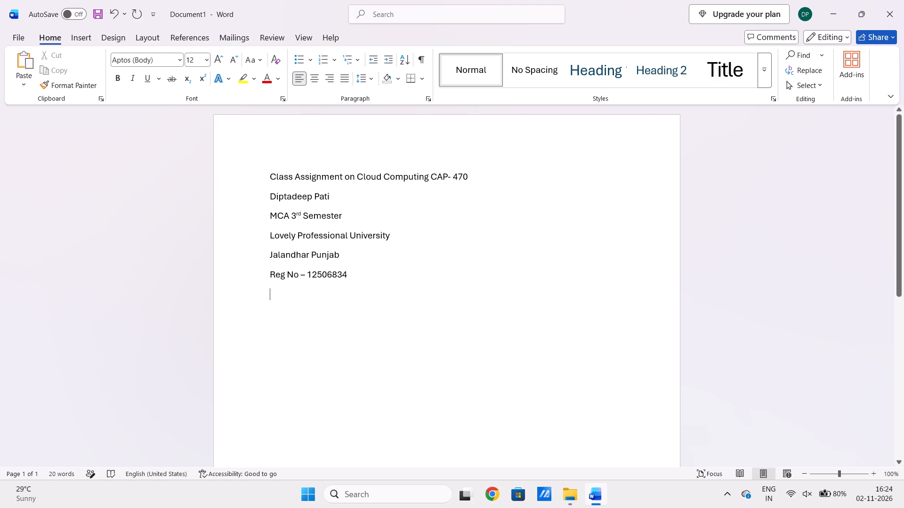
Centre all six heading lines, from the assignment title through the registration number.
left_click_drag(381, 274, 208, 167)
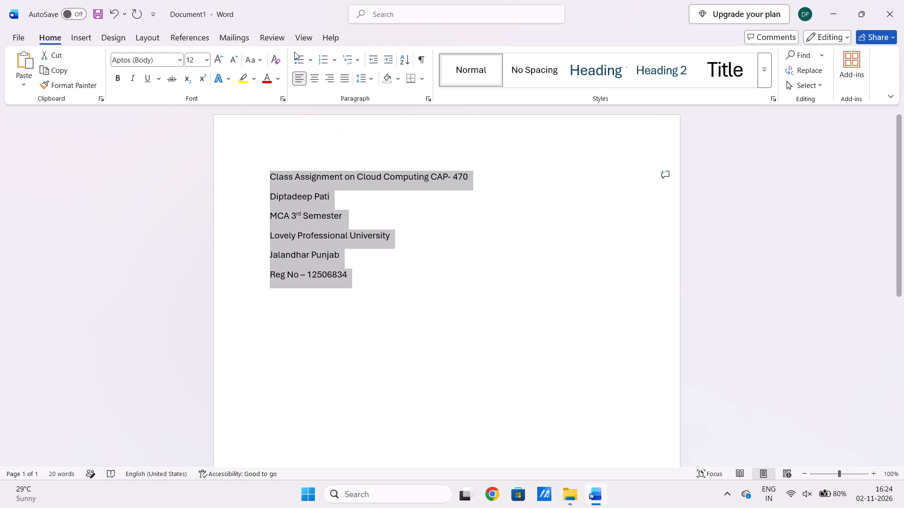
left_click(317, 81)
left_click(533, 318)
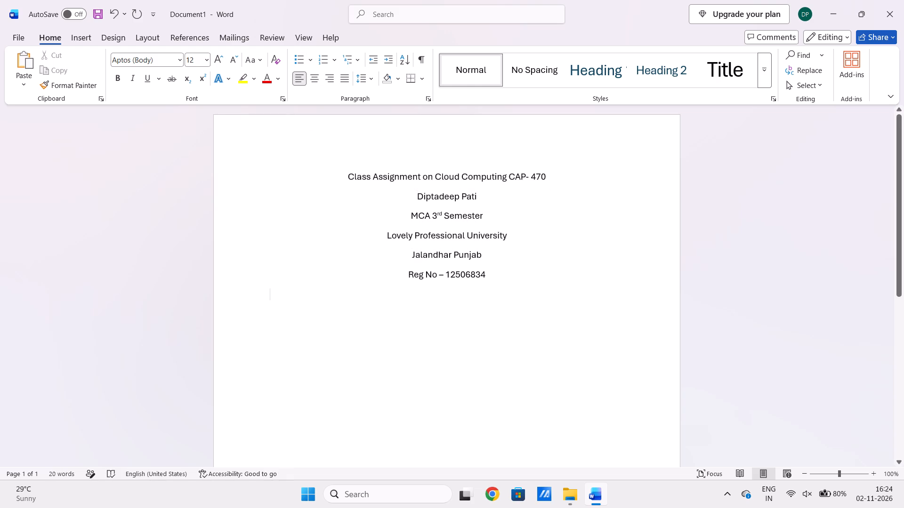
Switch to Google Chrome and open a browser window with a new tab.
left_click(486, 494)
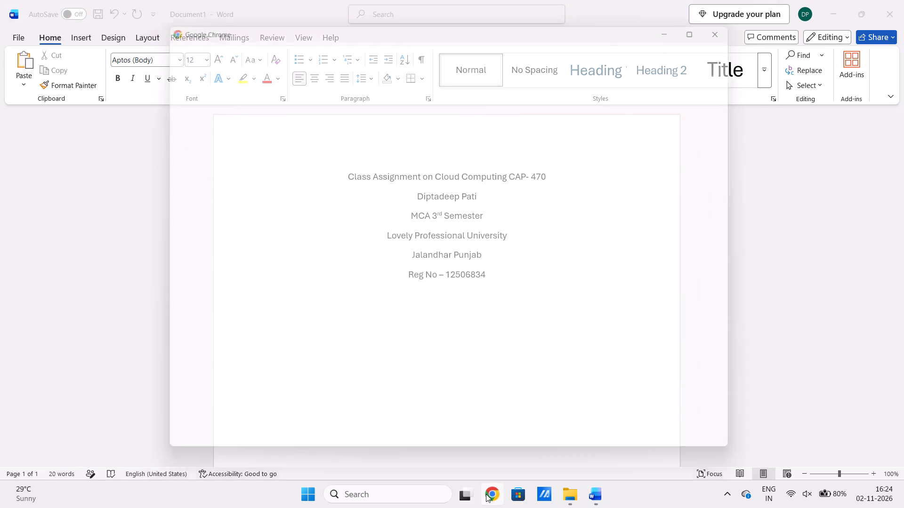
left_click(405, 222)
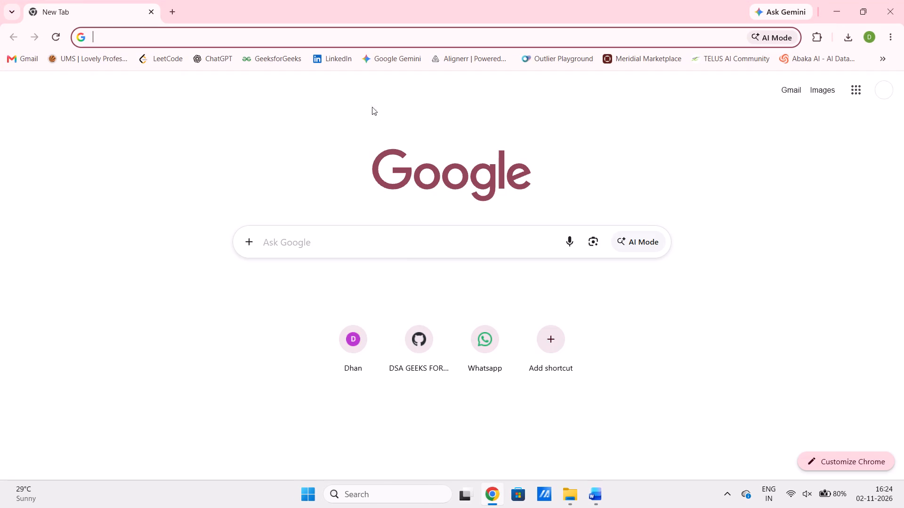
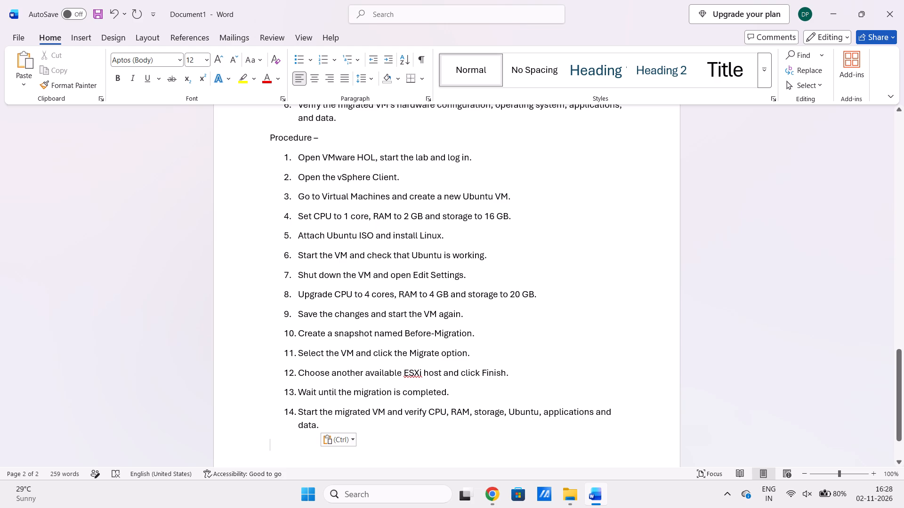
Add the heading "Screenshots -" at the start of page 3, followed by a new line.
scroll(410, 272, "down", 5)
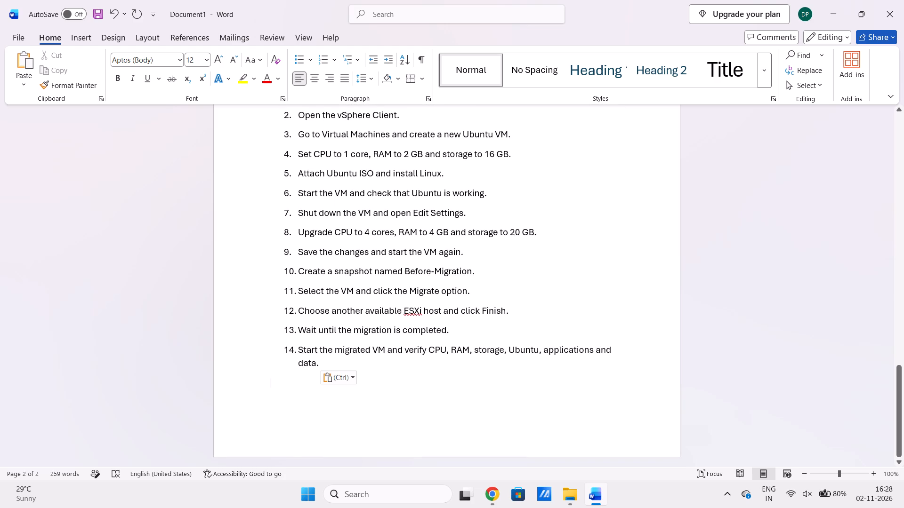
key("Return")
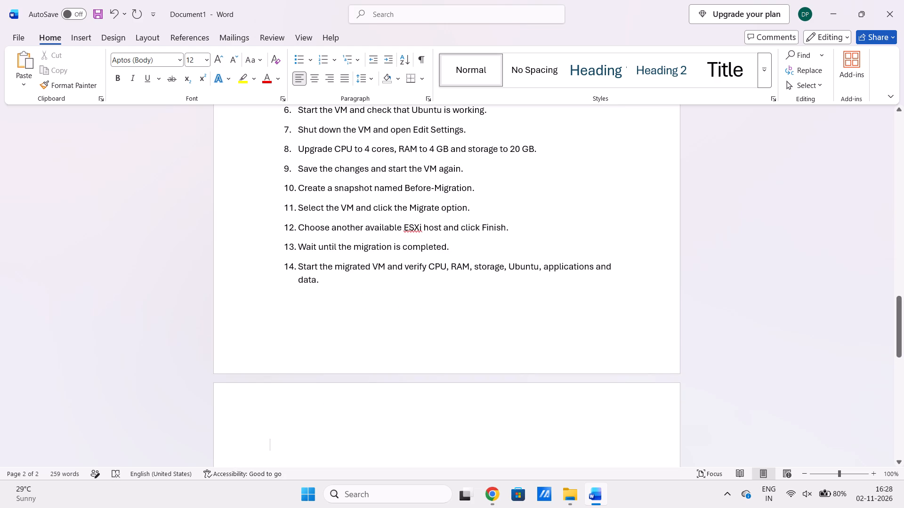
key("shift+s")
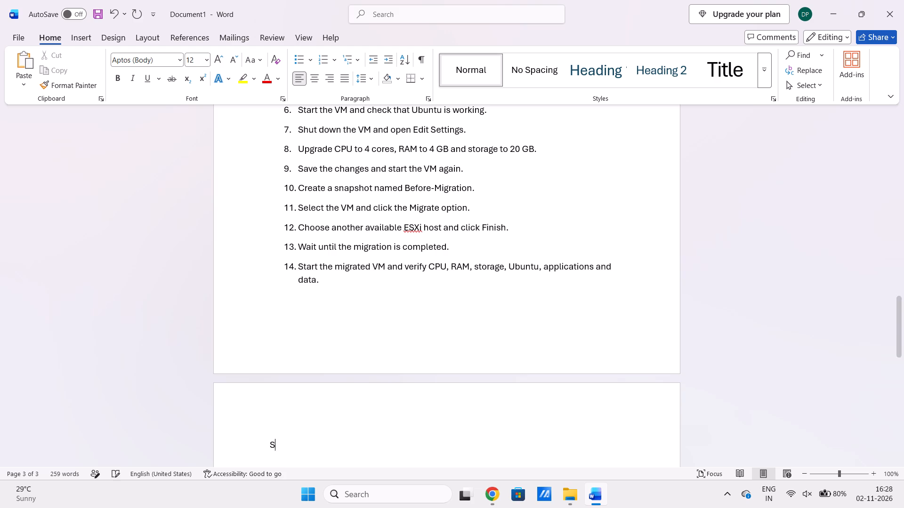
type("creenshots")
key("space")
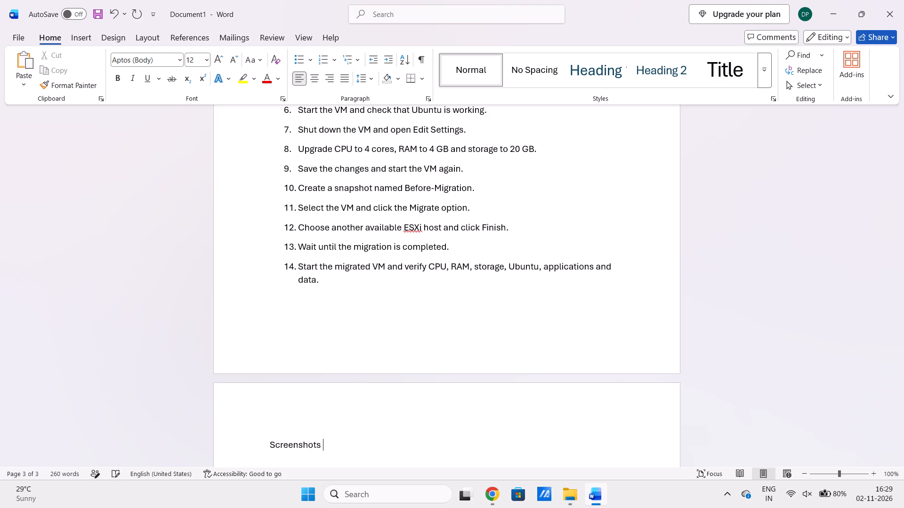
key("minus")
key("Return")
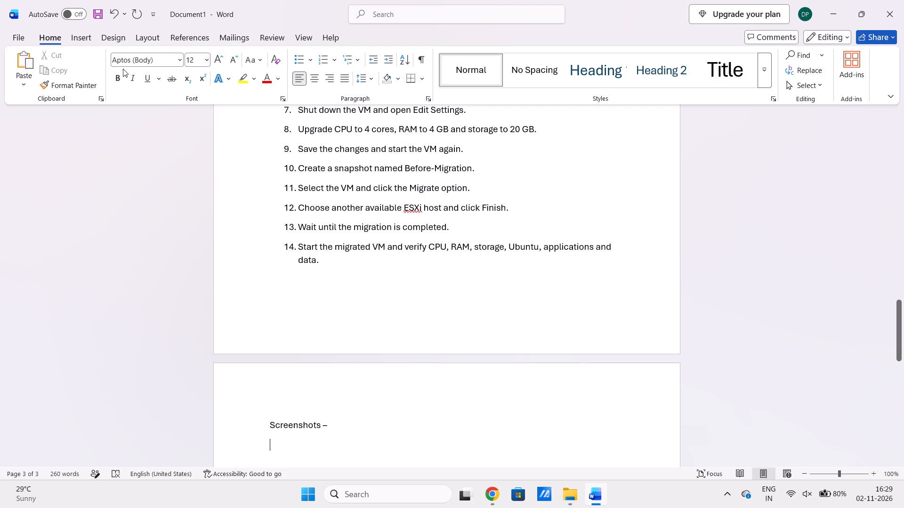
Start inserting a picture from this device below the "Screenshots –" heading and browse the Pictures > Screenshots folder to the newest files.
left_click(79, 42)
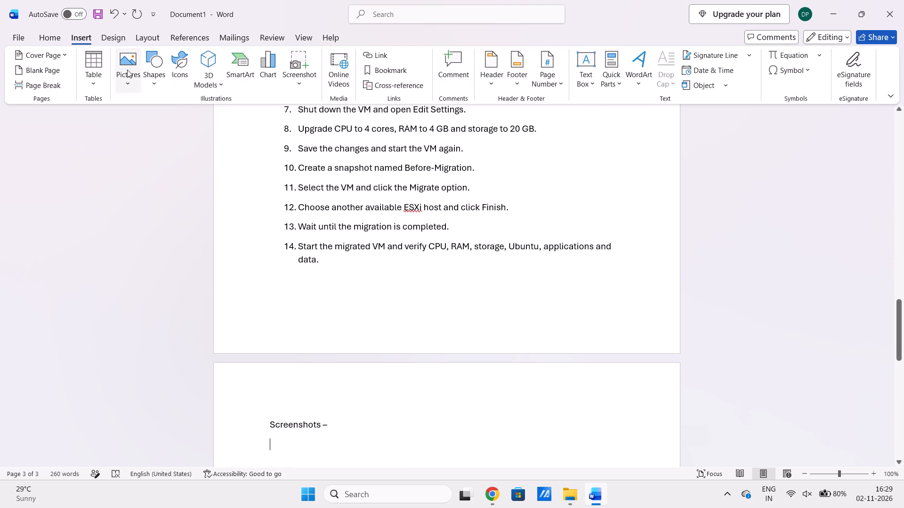
left_click(127, 70)
left_click(136, 119)
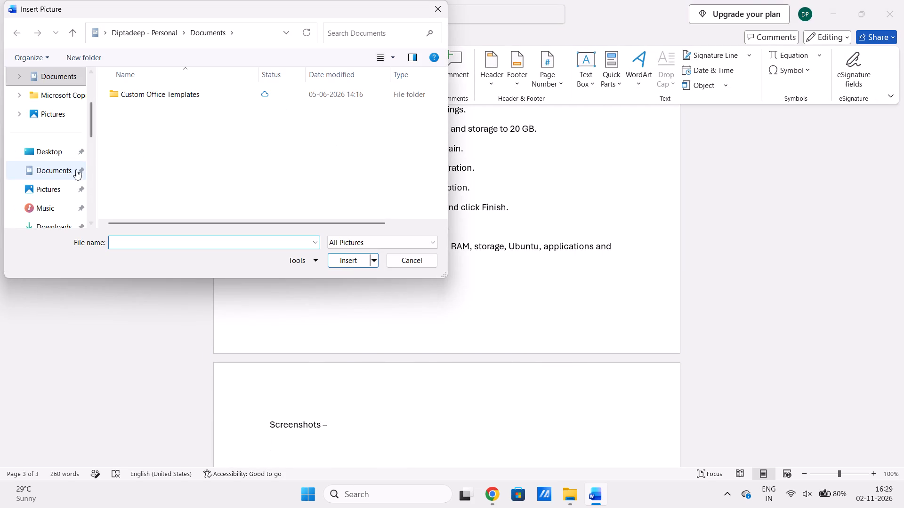
scroll(60, 150, "down", 3)
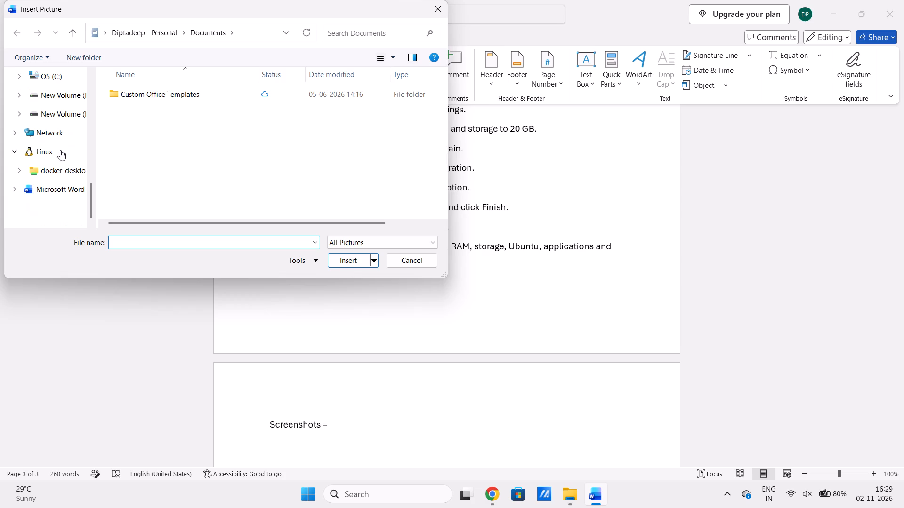
scroll(57, 164, "up", 1)
left_click(50, 133)
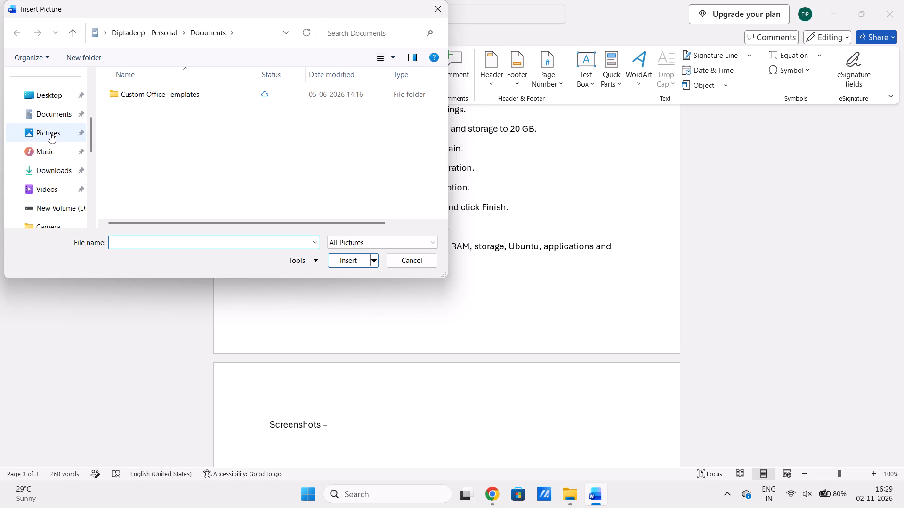
double_click(202, 107)
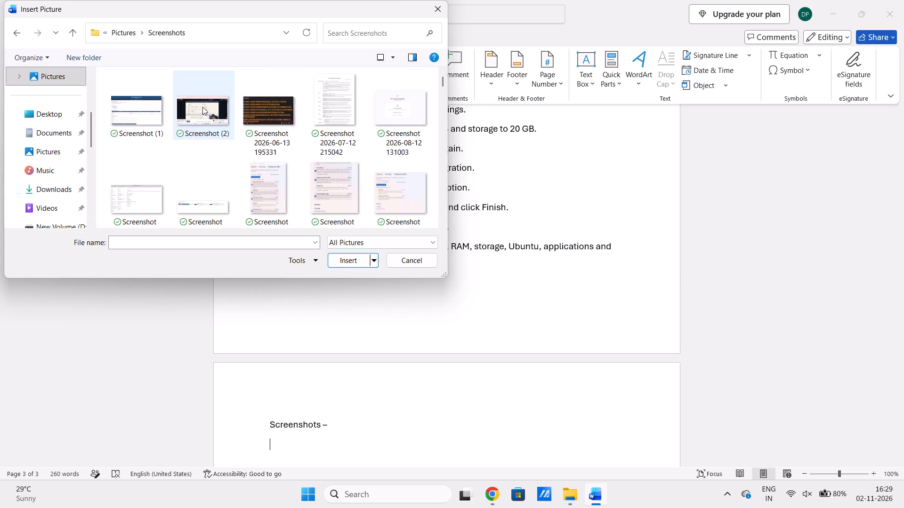
scroll(259, 142, "down", 12)
scroll(259, 142, "up", 1)
scroll(259, 142, "down", 20)
scroll(259, 142, "down", 20)
scroll(259, 142, "down", 7)
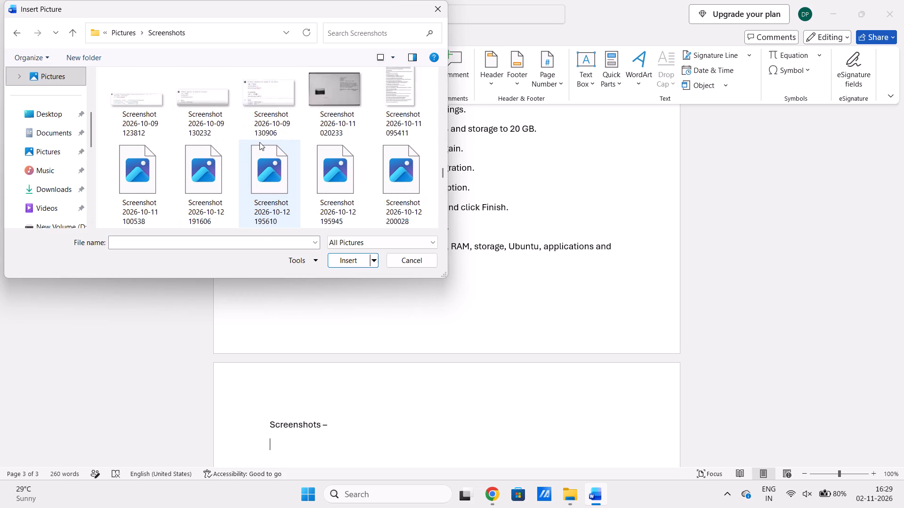
scroll(259, 142, "down", 8)
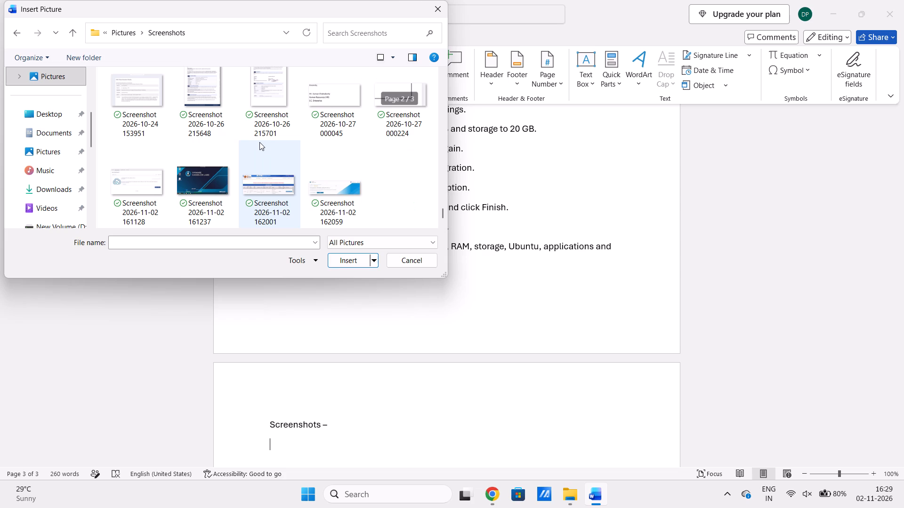
scroll(259, 142, "down", 4)
scroll(259, 142, "up", 1)
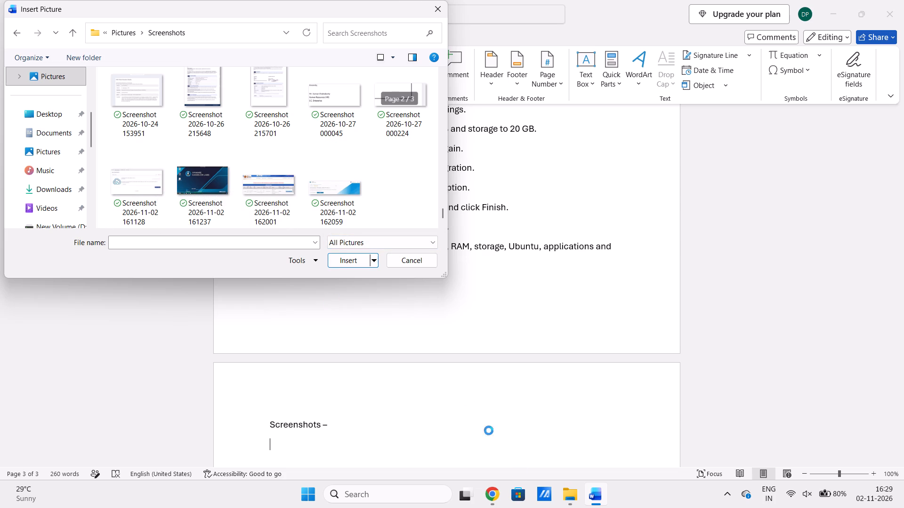
left_click(569, 489)
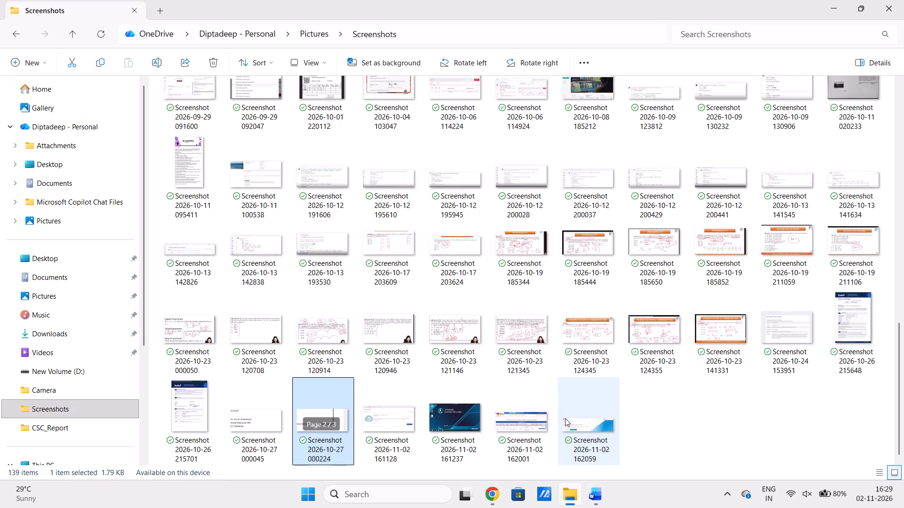
double_click(583, 429)
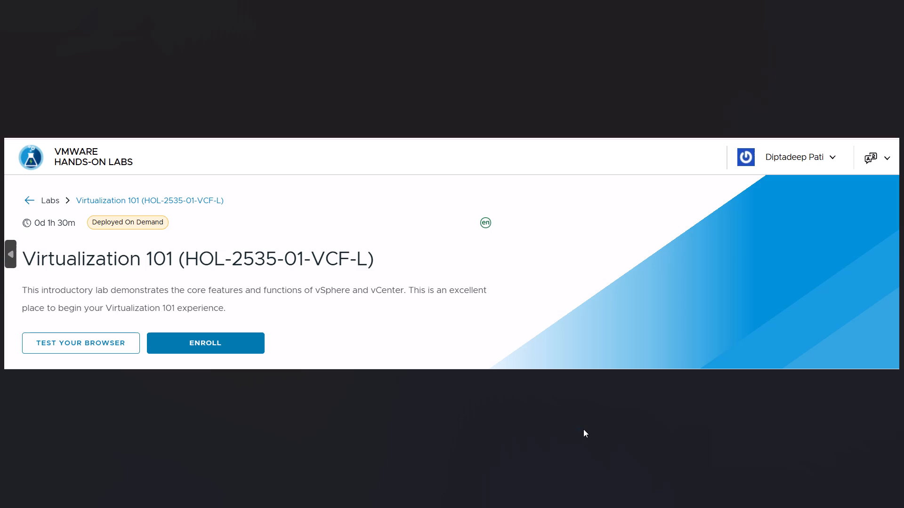
key("Escape")
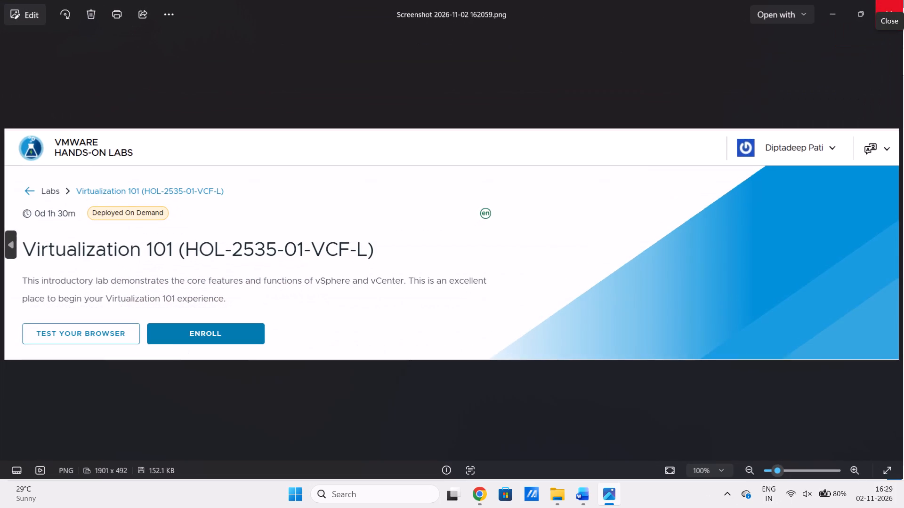
left_click(884, 0)
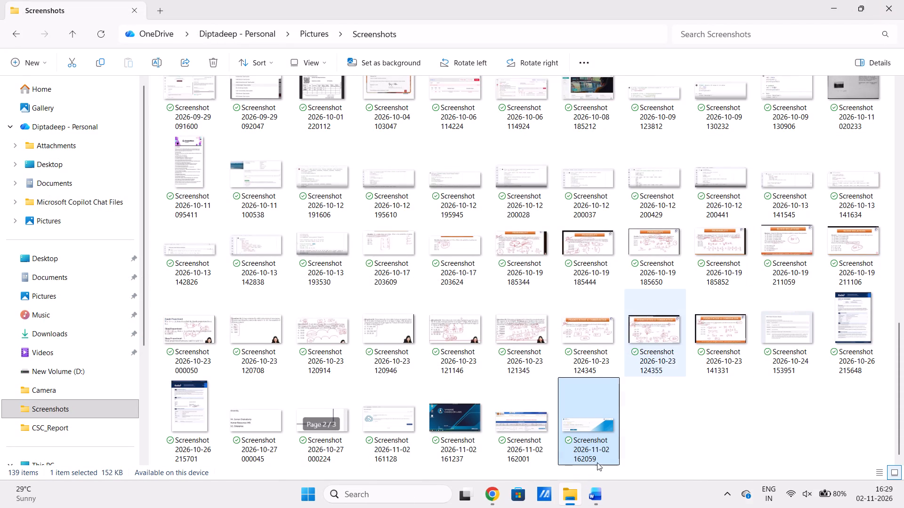
left_click(572, 499)
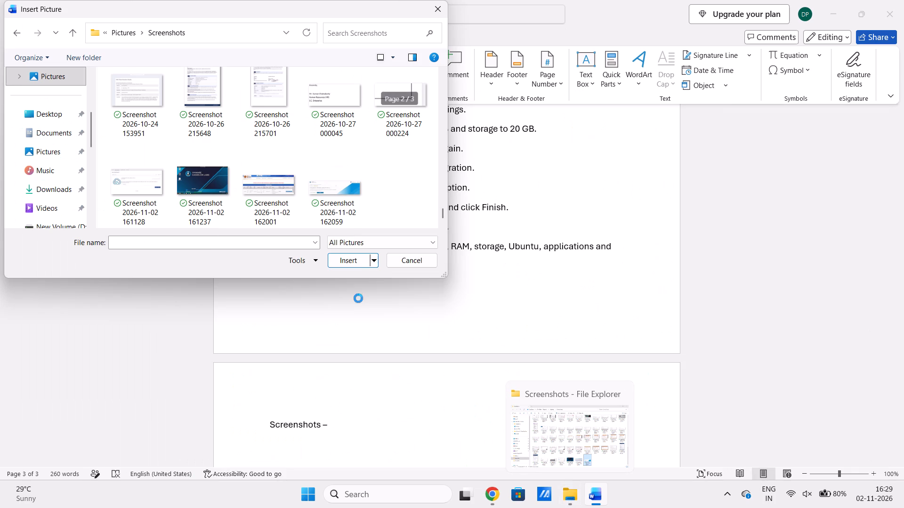
left_click(357, 210)
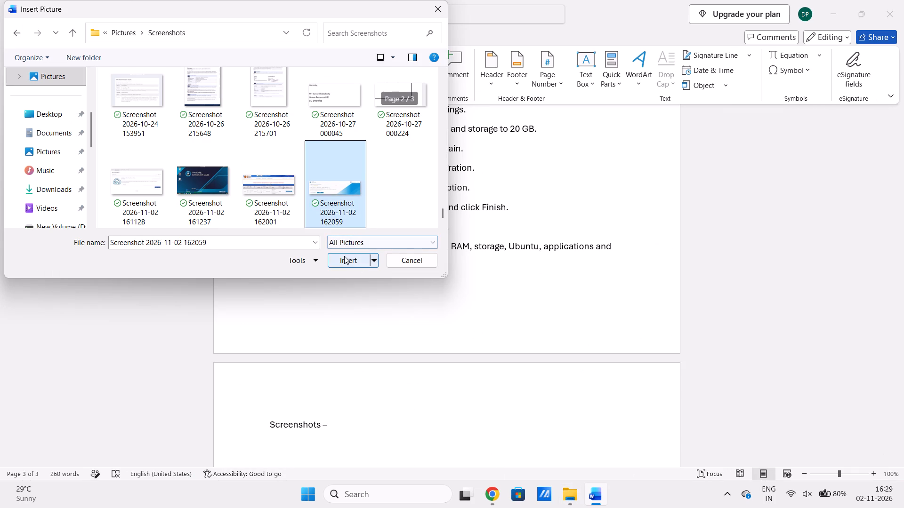
left_click(344, 256)
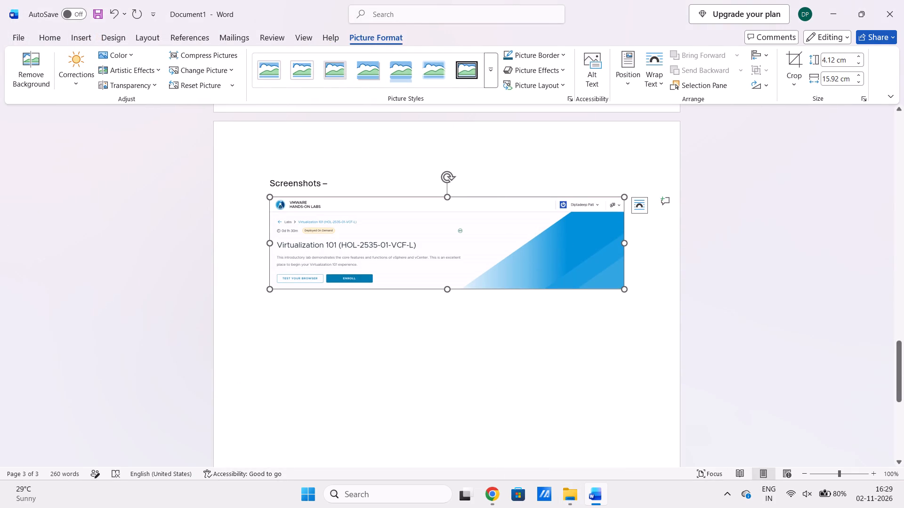
Stretch the inserted Virtualization 101 picture vertically to make it taller at the same width.
left_click_drag(448, 288, 449, 326)
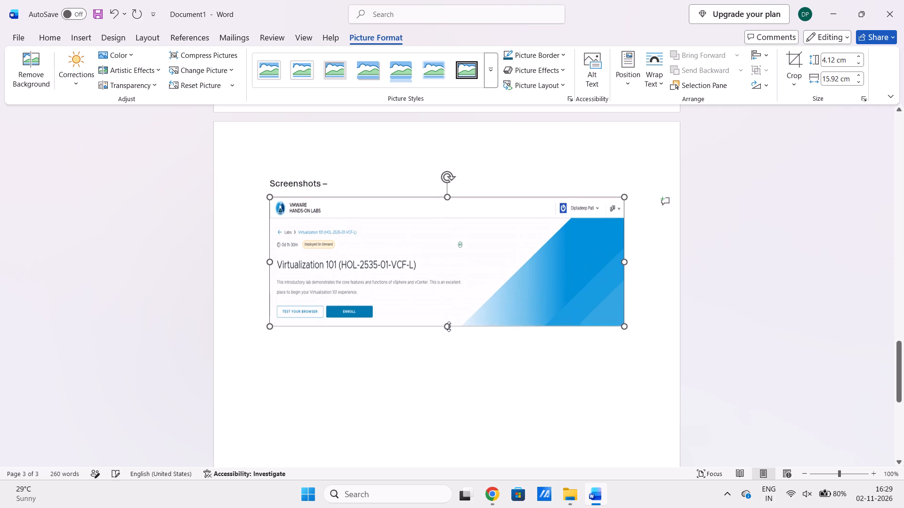
left_click(430, 372)
Add two new lines below the Virtualization 101 picture.
scroll(430, 372, "down", 1)
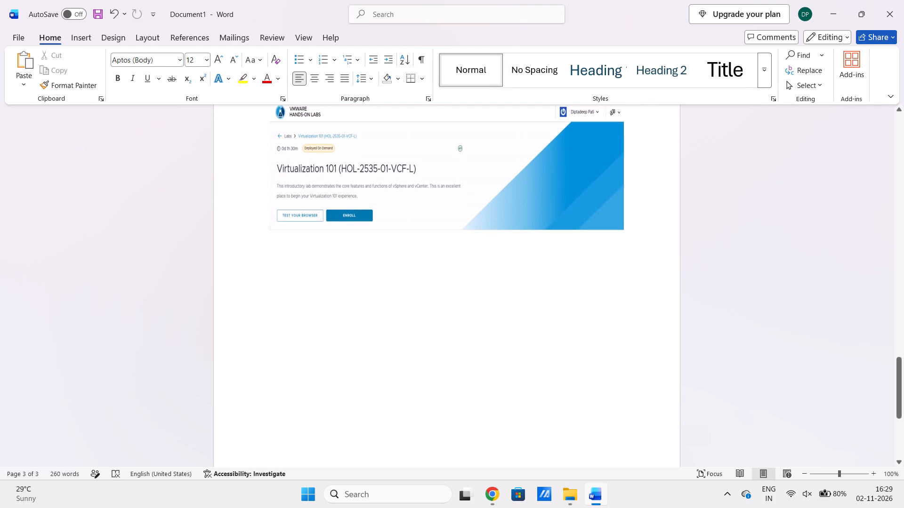
left_click(597, 244)
key("Return")
key("Return")
Check the Screenshots folder in File Explorer for the next lab screenshot, and return to the Word document.
left_click(572, 504)
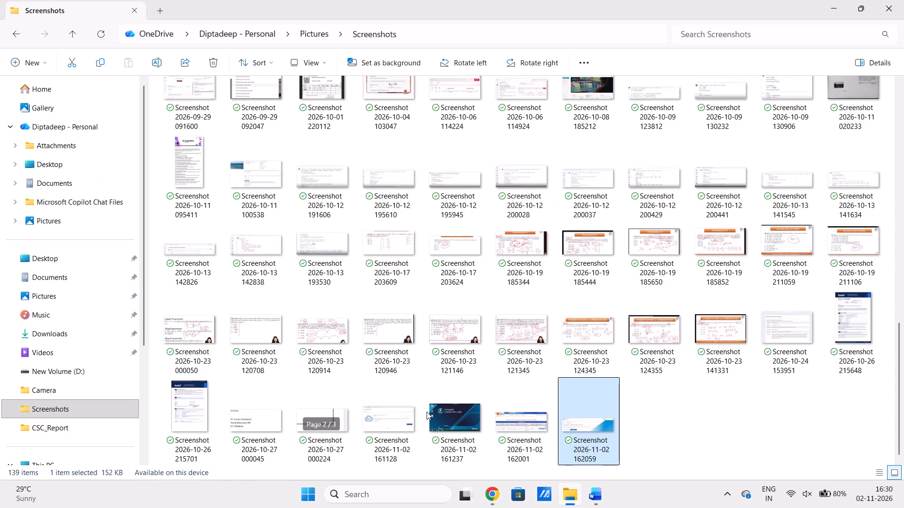
left_click(407, 415)
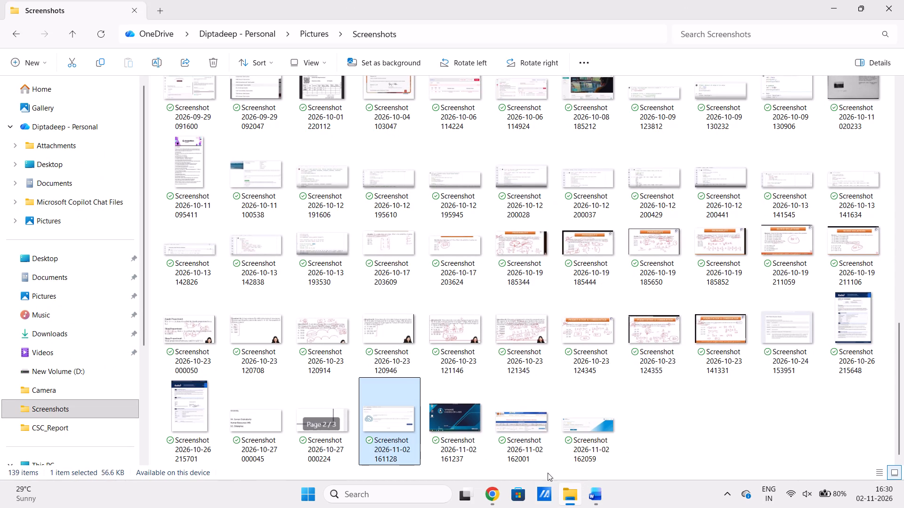
left_click(494, 495)
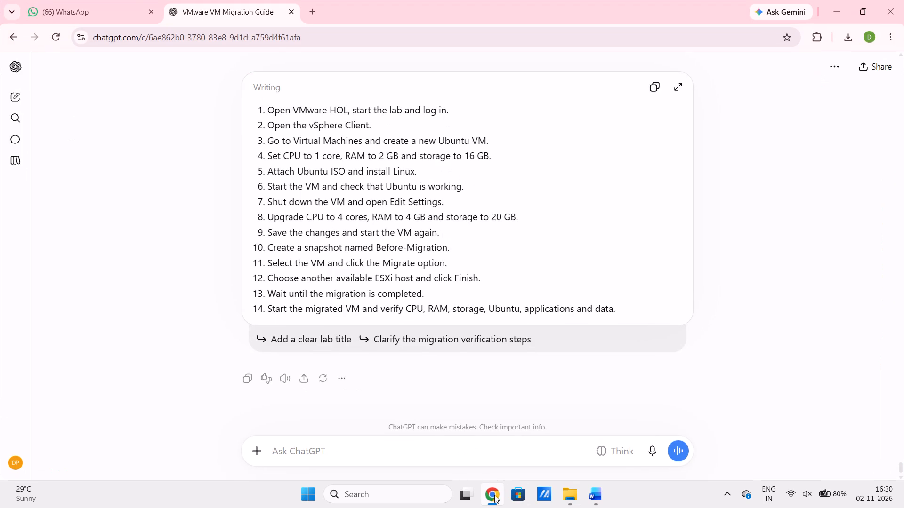
left_click(603, 500)
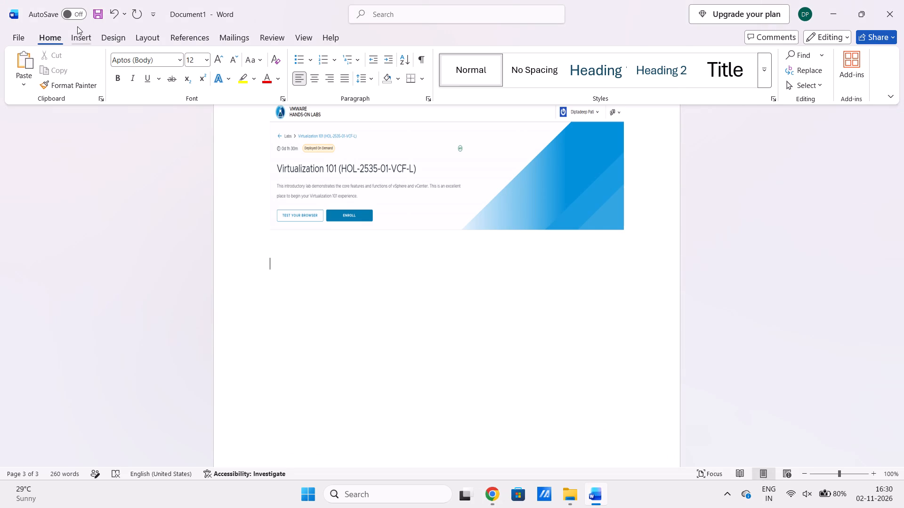
left_click(82, 40)
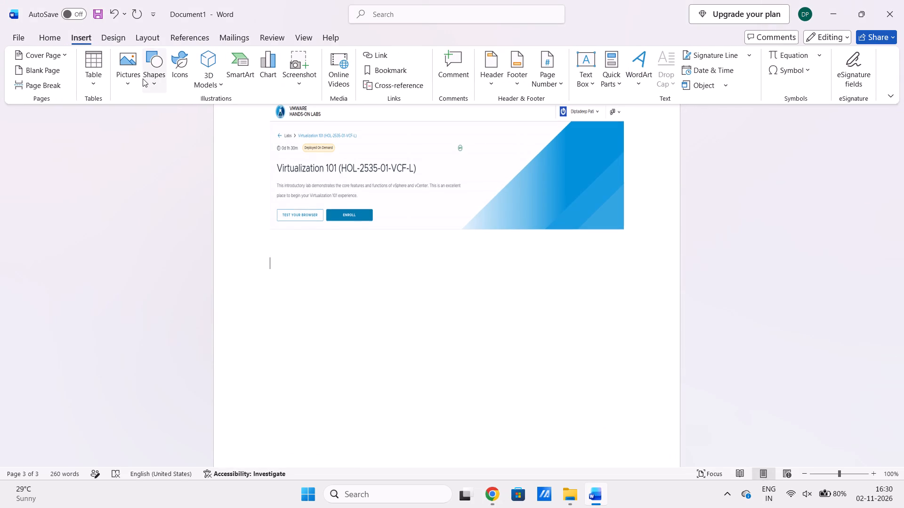
left_click(123, 66)
left_click(125, 115)
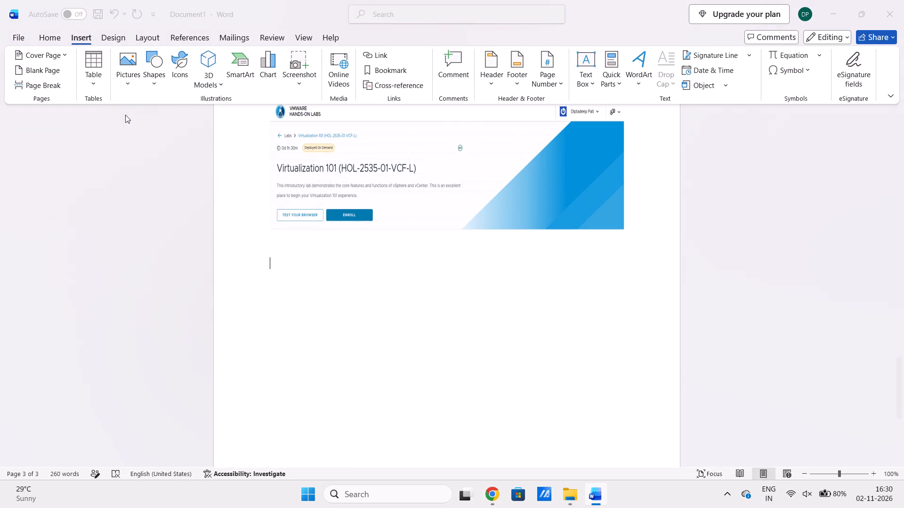
scroll(288, 141, "down", 20)
scroll(288, 141, "down", 20)
scroll(288, 141, "down", 20)
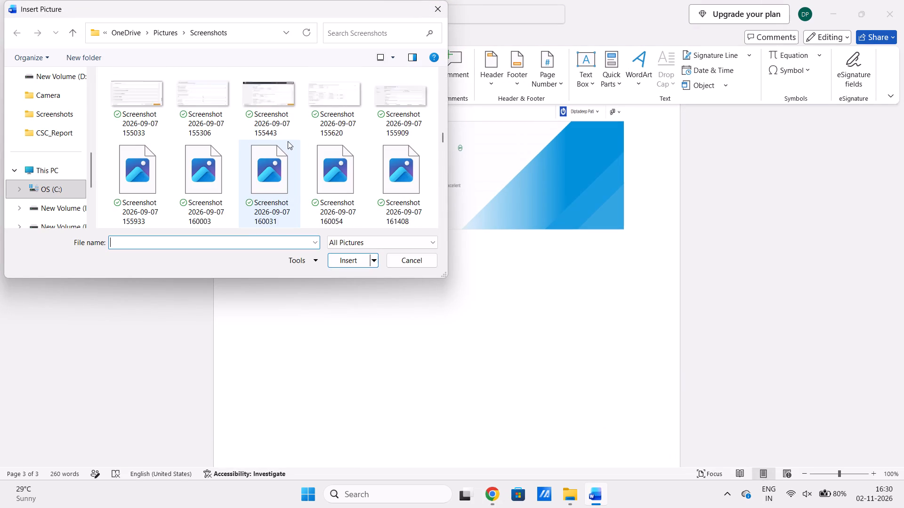
scroll(288, 141, "down", 20)
scroll(288, 141, "down", 20)
scroll(288, 141, "down", 20)
scroll(288, 141, "down", 15)
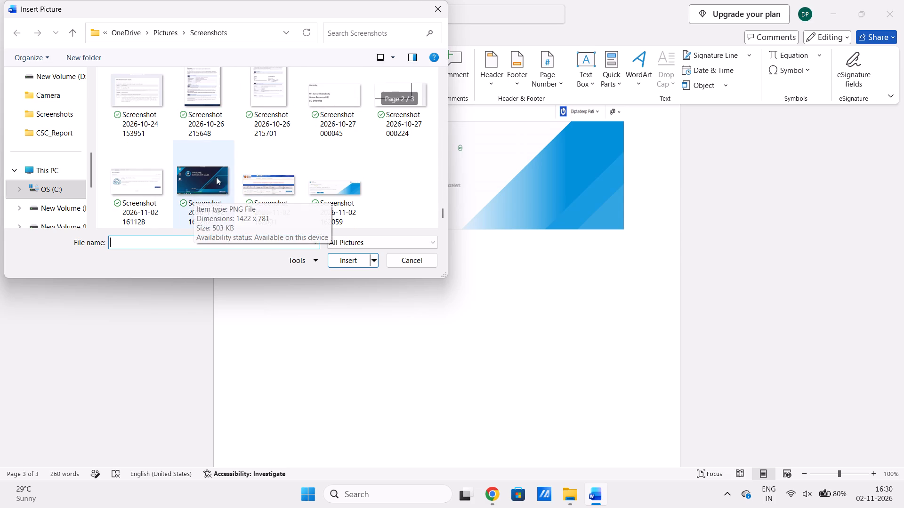
left_click(149, 182)
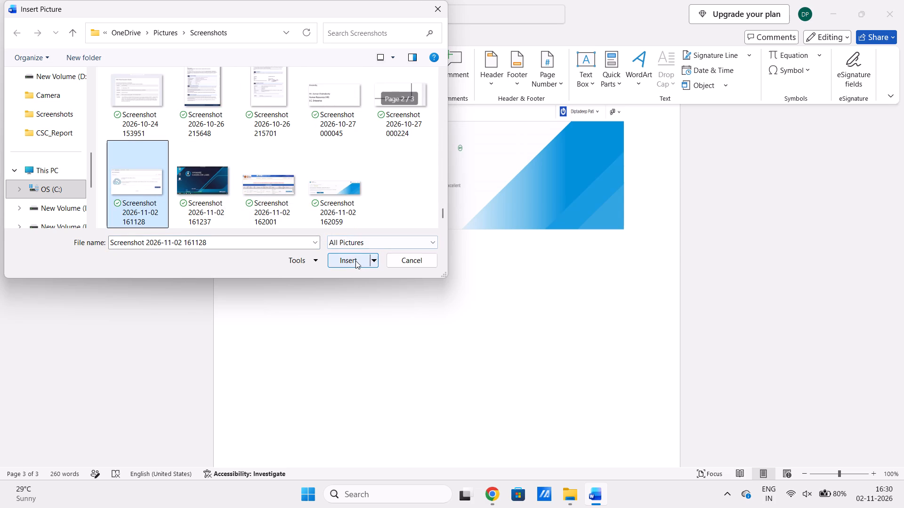
left_click(354, 261)
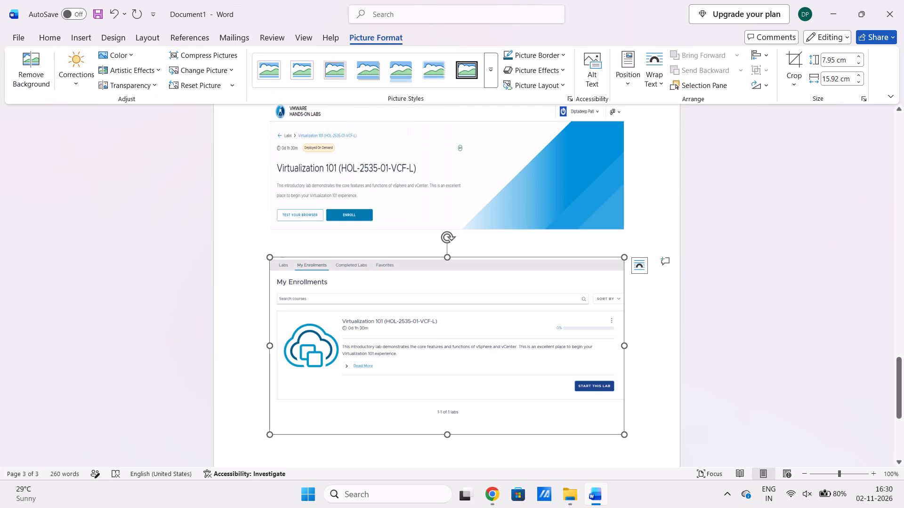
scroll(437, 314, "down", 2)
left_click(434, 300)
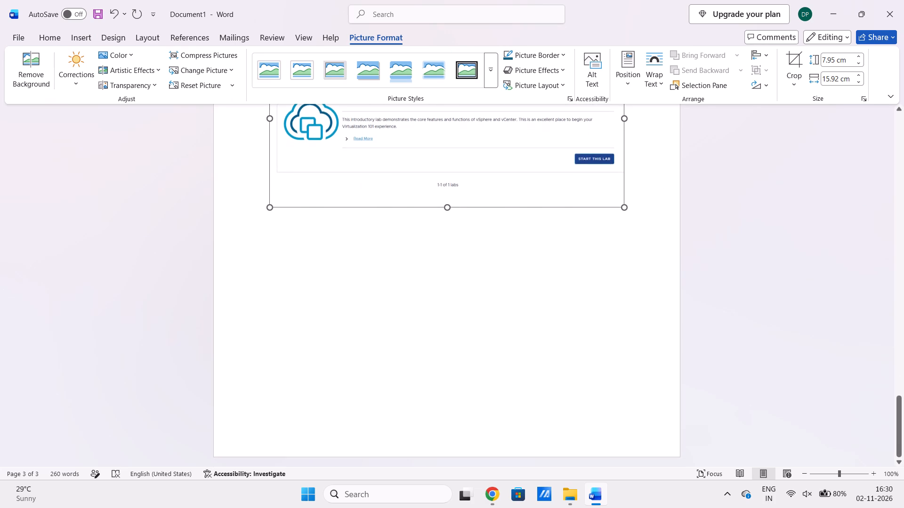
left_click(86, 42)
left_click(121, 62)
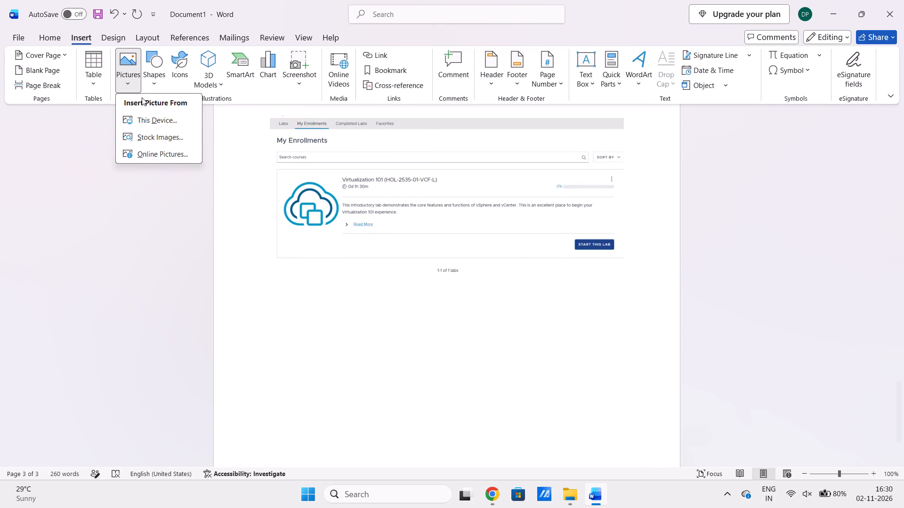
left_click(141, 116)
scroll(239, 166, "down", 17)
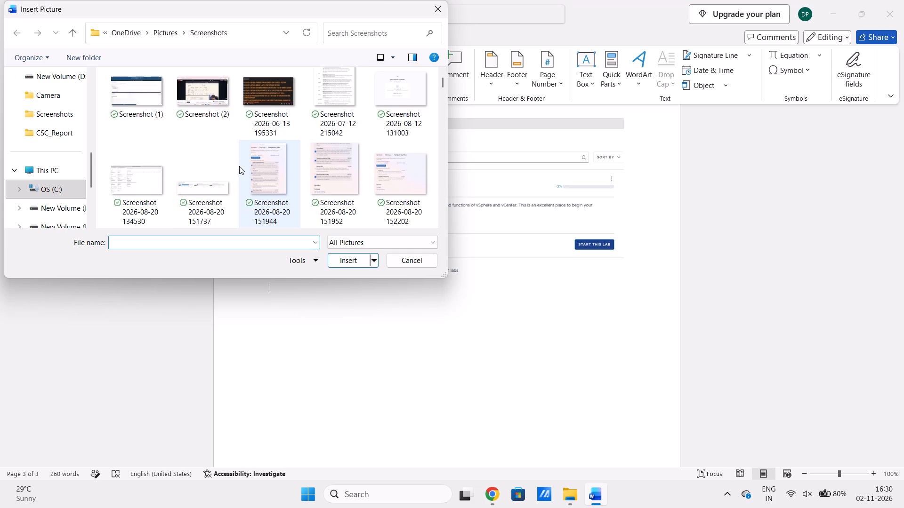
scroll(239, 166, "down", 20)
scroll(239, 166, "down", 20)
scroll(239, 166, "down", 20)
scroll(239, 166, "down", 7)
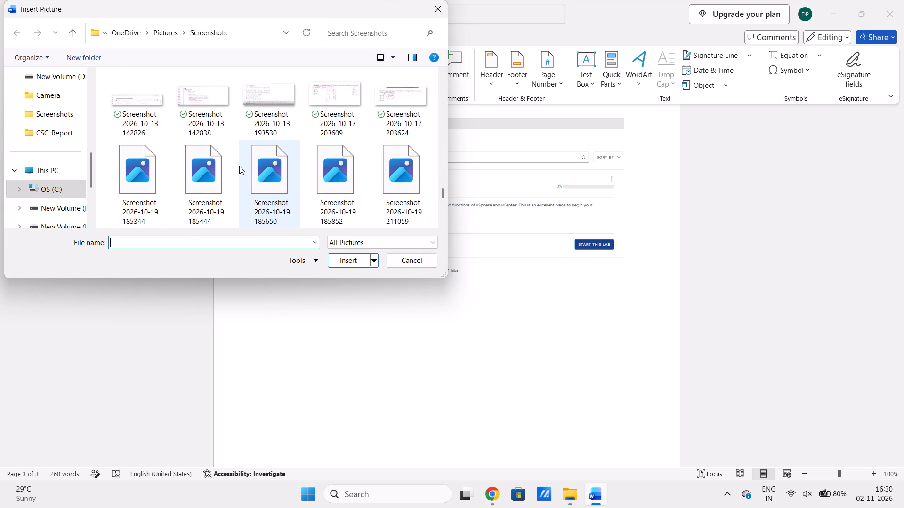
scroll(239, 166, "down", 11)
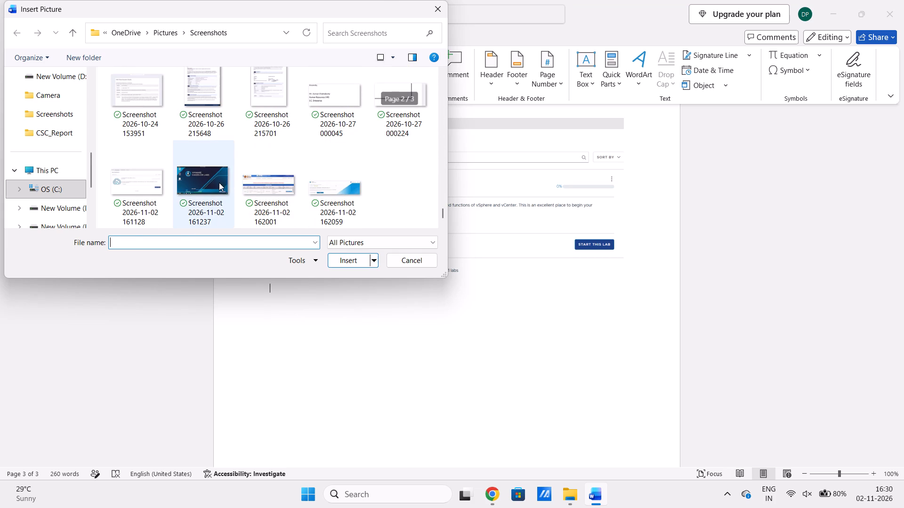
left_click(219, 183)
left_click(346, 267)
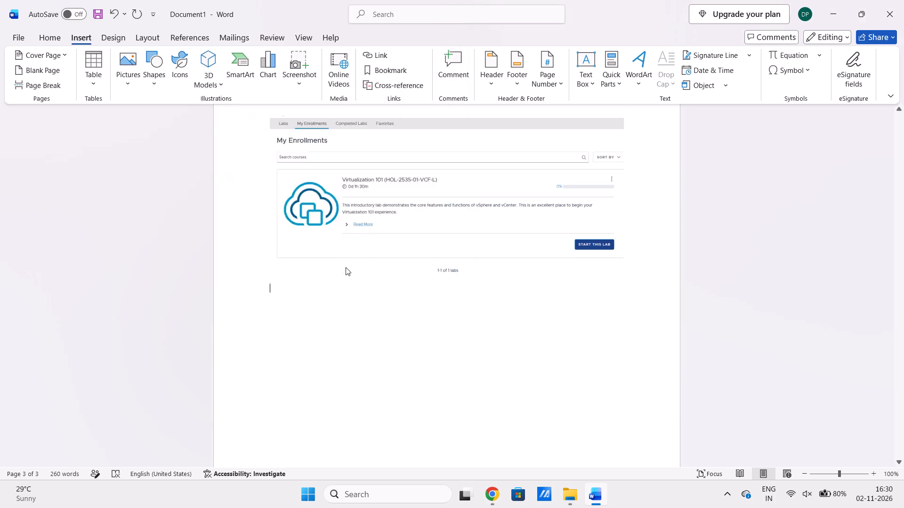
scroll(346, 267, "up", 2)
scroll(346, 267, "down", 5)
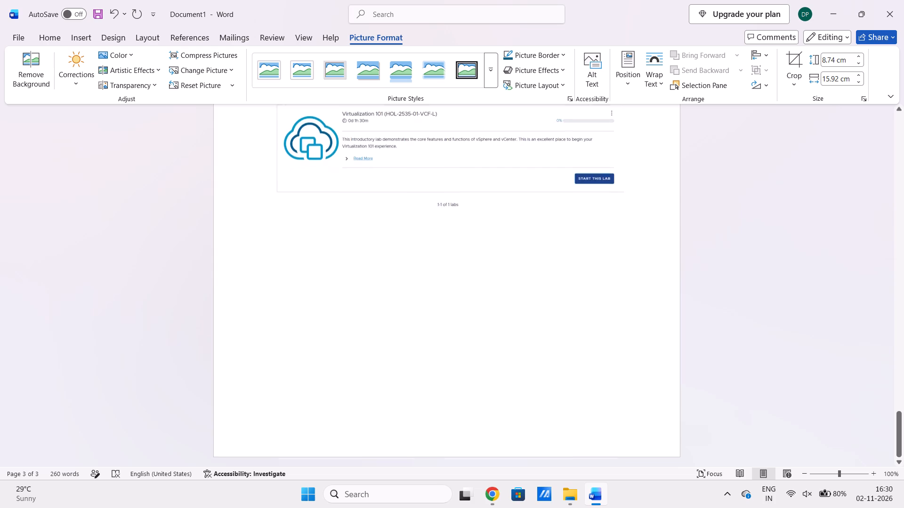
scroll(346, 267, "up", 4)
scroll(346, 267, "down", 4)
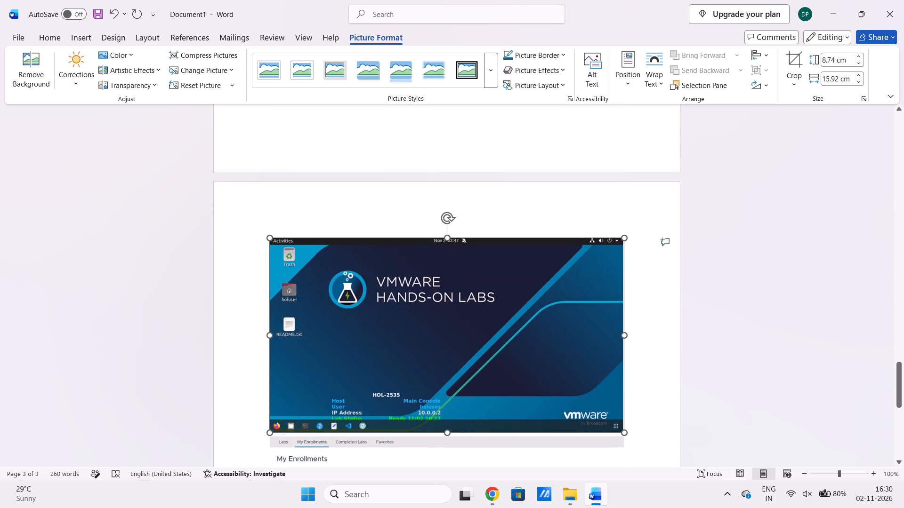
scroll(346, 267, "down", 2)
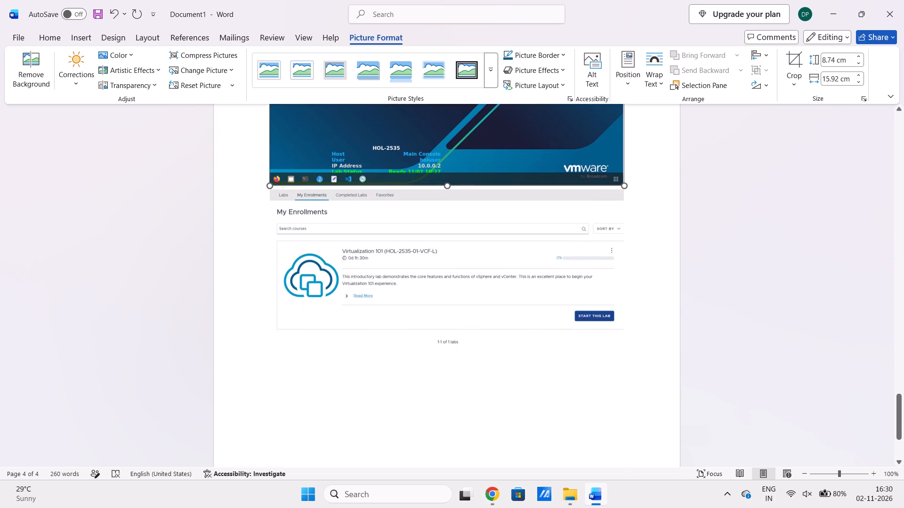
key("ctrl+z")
Remove the blank lines between the Virtualization 101 picture and the My Enrollments picture.
key("Return")
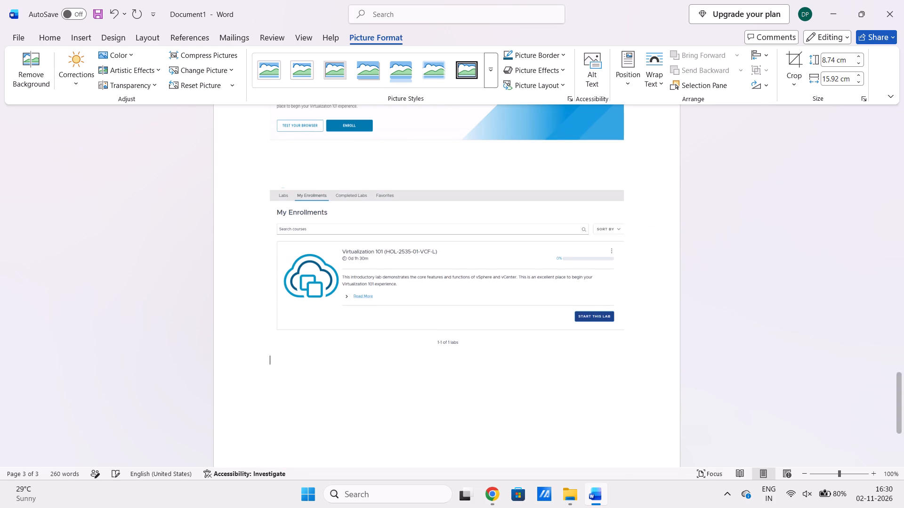
left_click(285, 151)
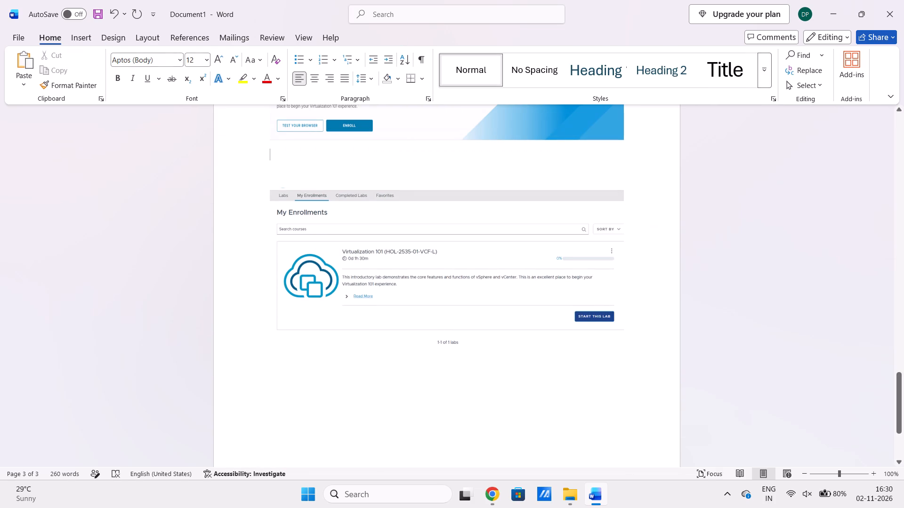
left_click(268, 187)
key("BackSpace")
key("BackSpace")
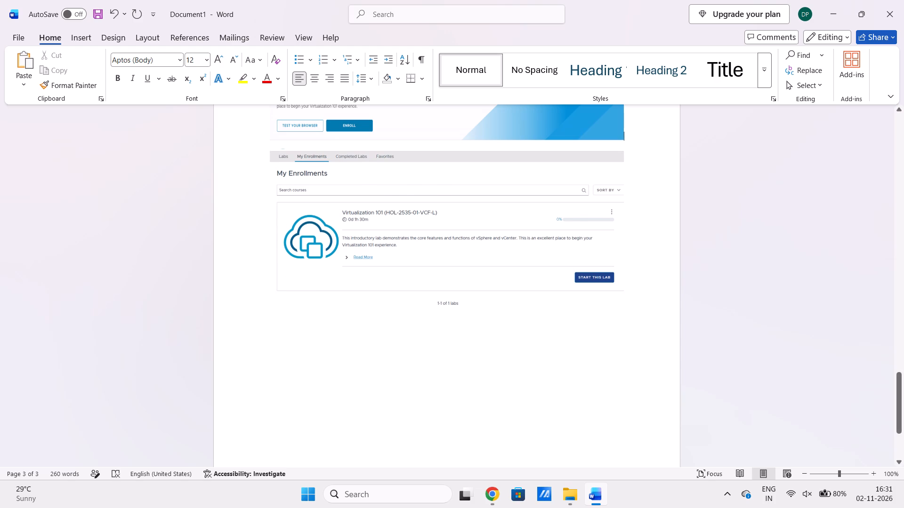
left_click(642, 300)
key("Return")
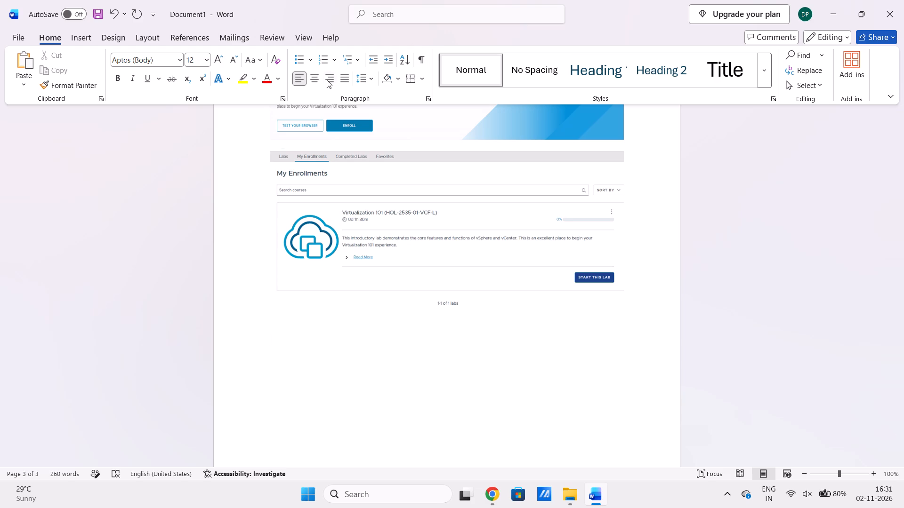
left_click(81, 40)
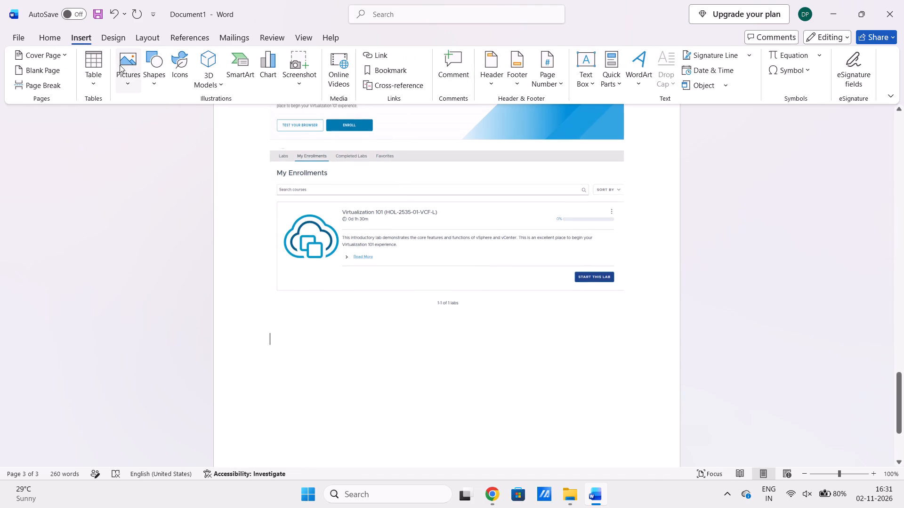
left_click(131, 70)
left_click(130, 122)
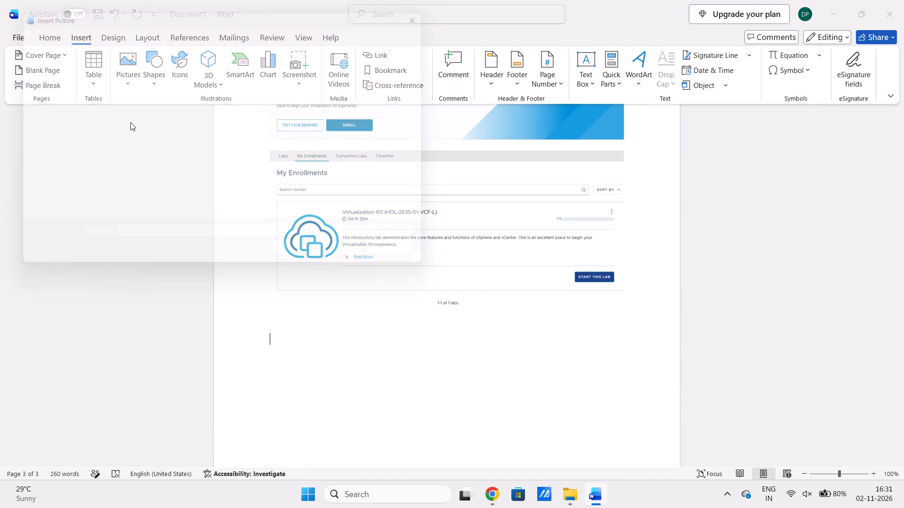
scroll(214, 129, "down", 20)
scroll(214, 129, "down", 20)
scroll(214, 129, "down", 20)
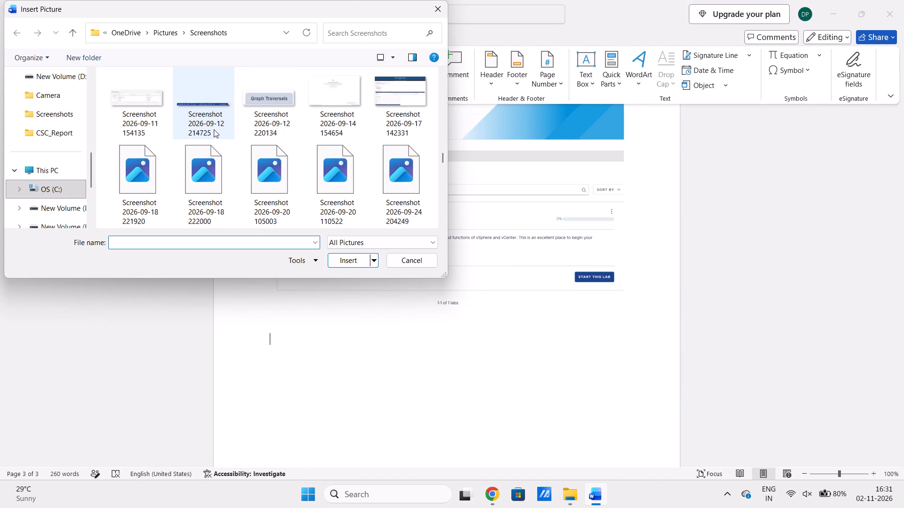
scroll(214, 129, "down", 20)
scroll(214, 129, "down", 20)
scroll(214, 129, "down", 20)
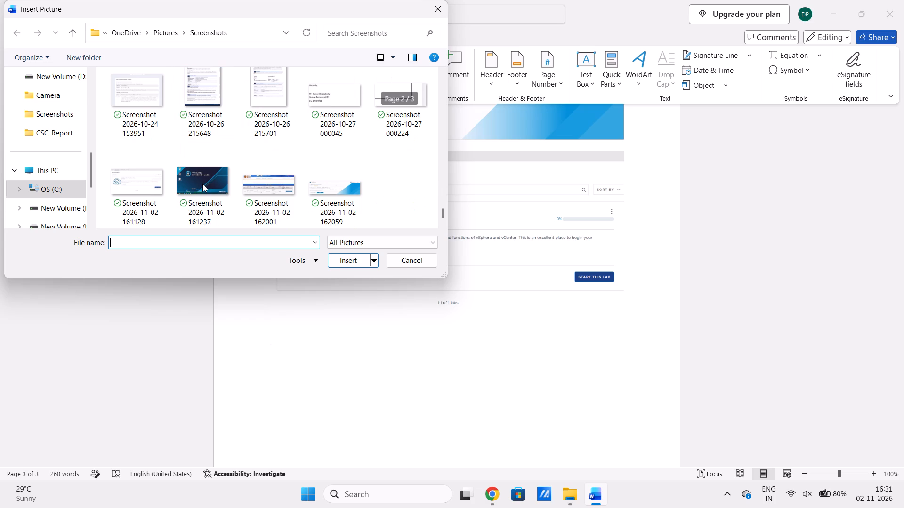
left_click(202, 184)
left_click(339, 265)
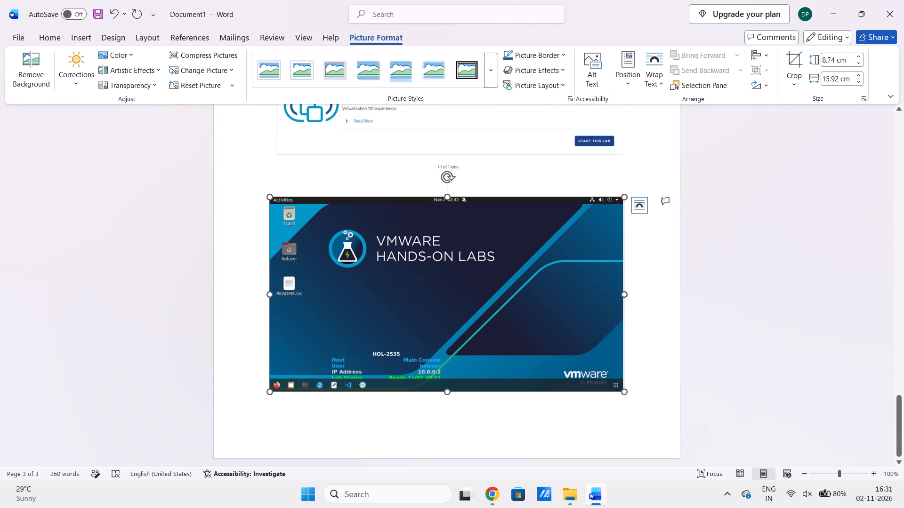
Review the layout of all the document's pages together at 50% zoom.
scroll(468, 328, "down", 2)
scroll(468, 328, "up", 3)
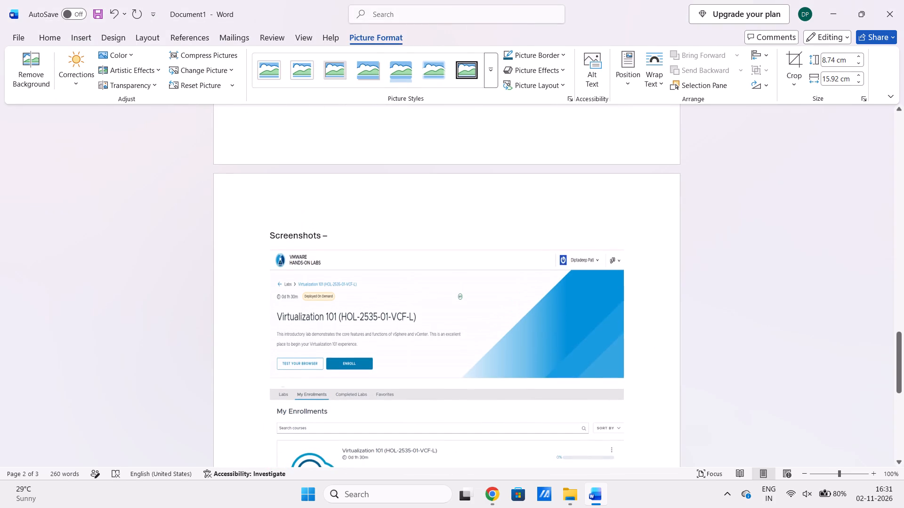
scroll(468, 328, "down", 1, "ctrl")
right_click(468, 328)
scroll(468, 328, "down", 4, "ctrl")
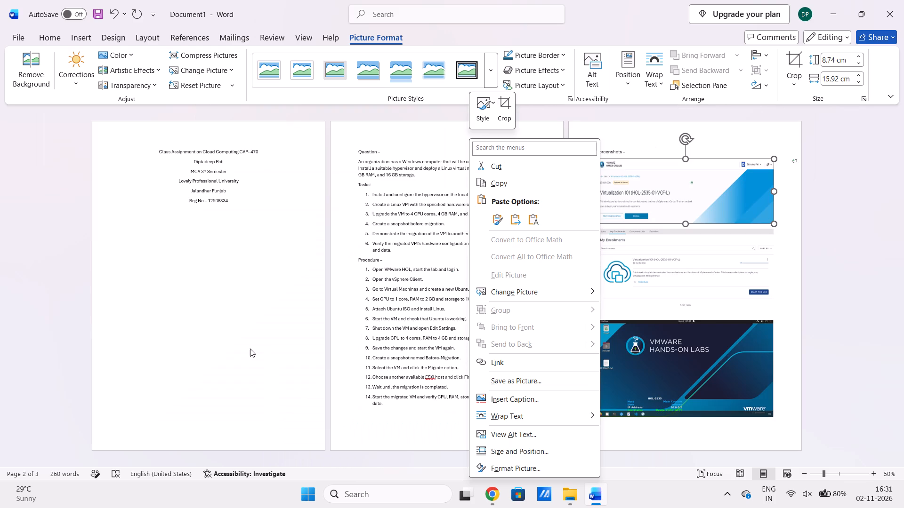
left_click(861, 252)
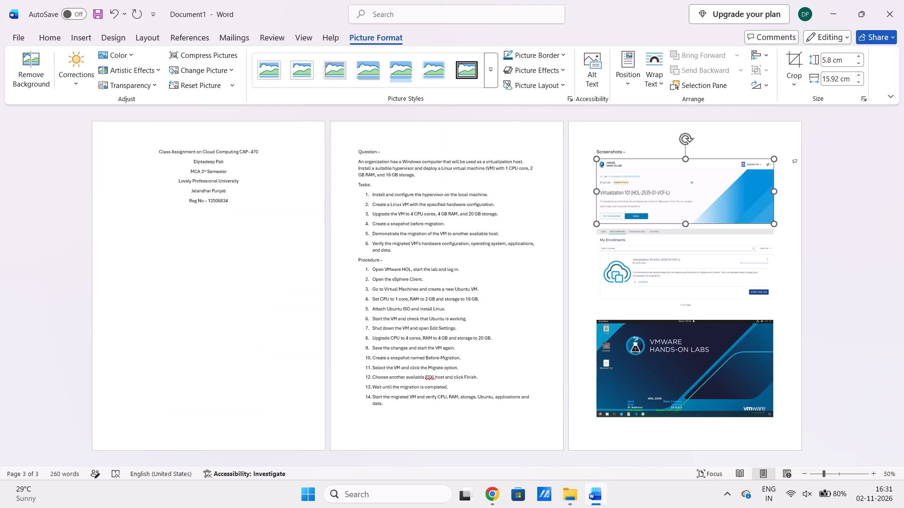
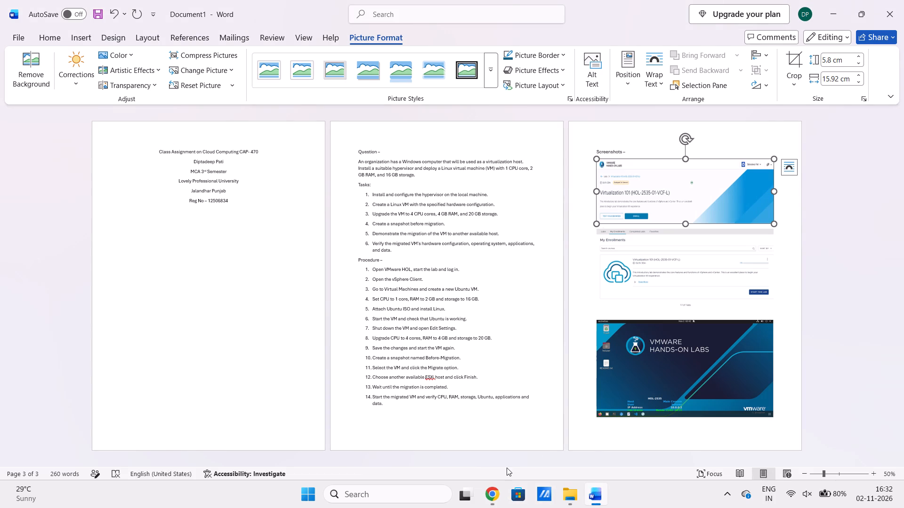
Switch to the ChatGPT conversation in Chrome to get the revised procedure without the ISO step.
left_click(487, 499)
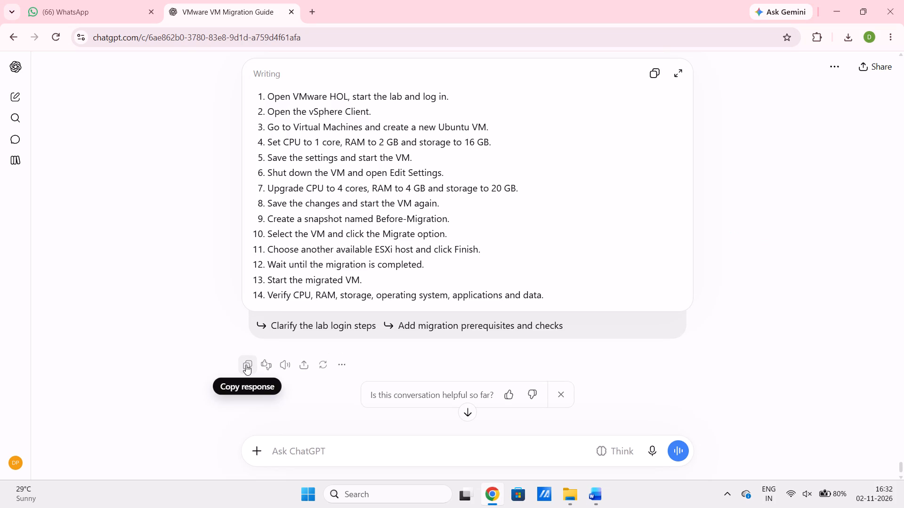
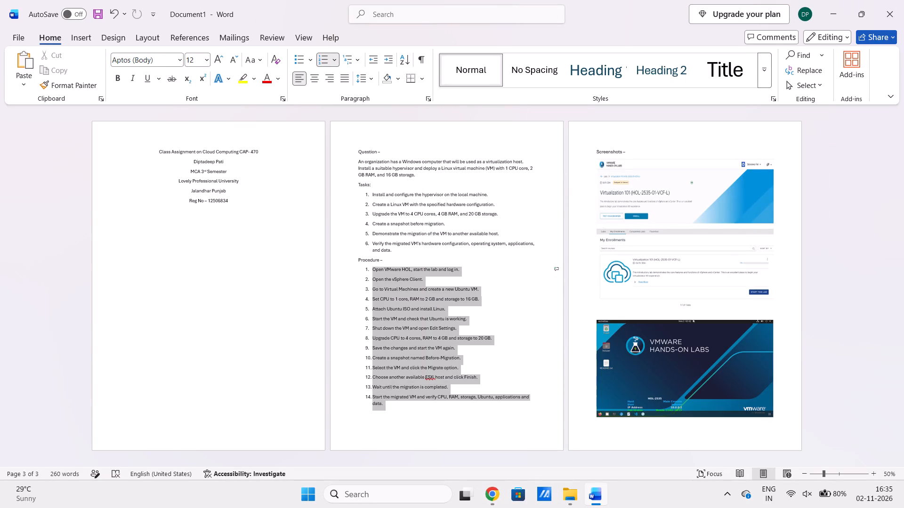
Replace the numbered list under the Procedure heading with the copied ChatGPT procedure that omits the ISO step.
left_click_drag(349, 274, 350, 274)
key("BackSpace")
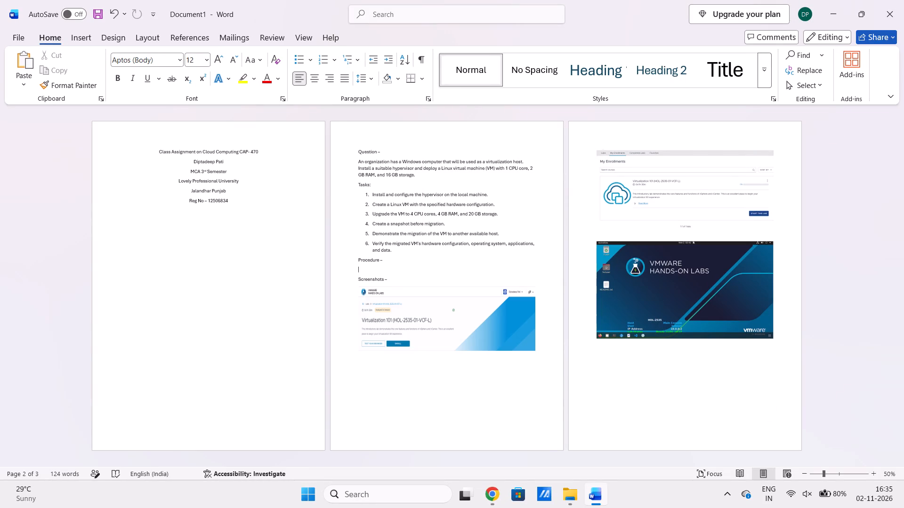
key("ctrl+v")
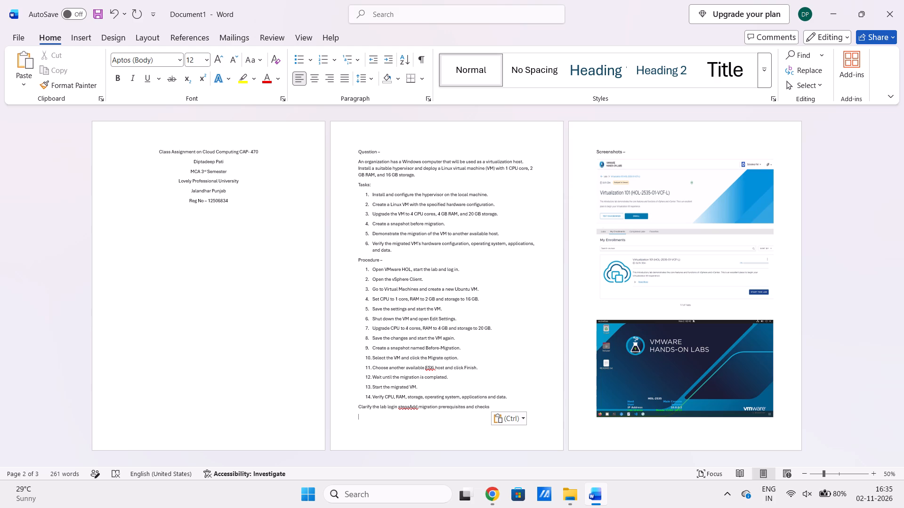
Select all the title details on the first page, from the class assignment line through the registration number.
left_click_drag(238, 201, 155, 152)
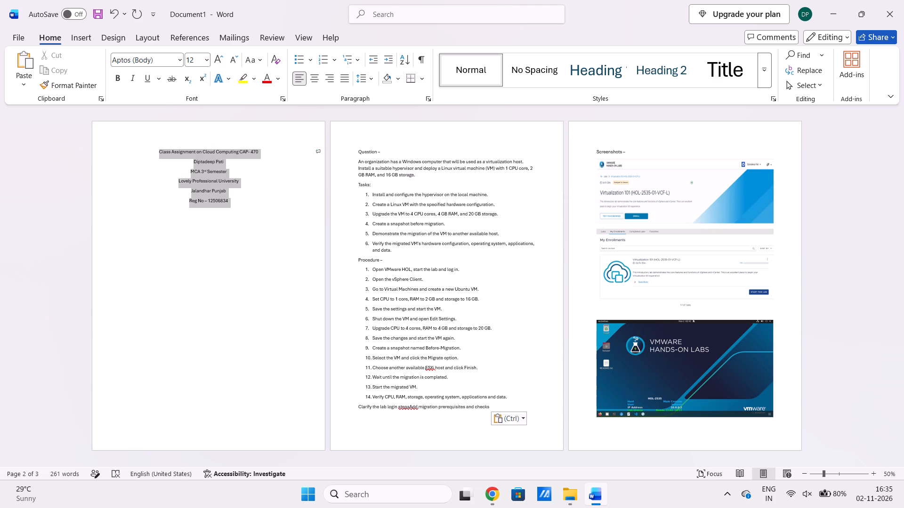
Format all the title page text in 24 pt Algerian with the dark red standard colour.
left_click_drag(155, 152, 146, 145)
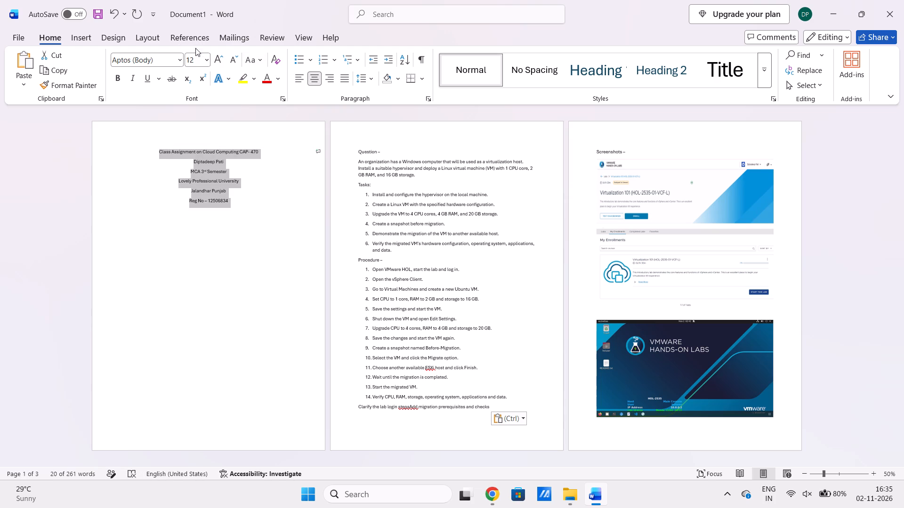
left_click(205, 63)
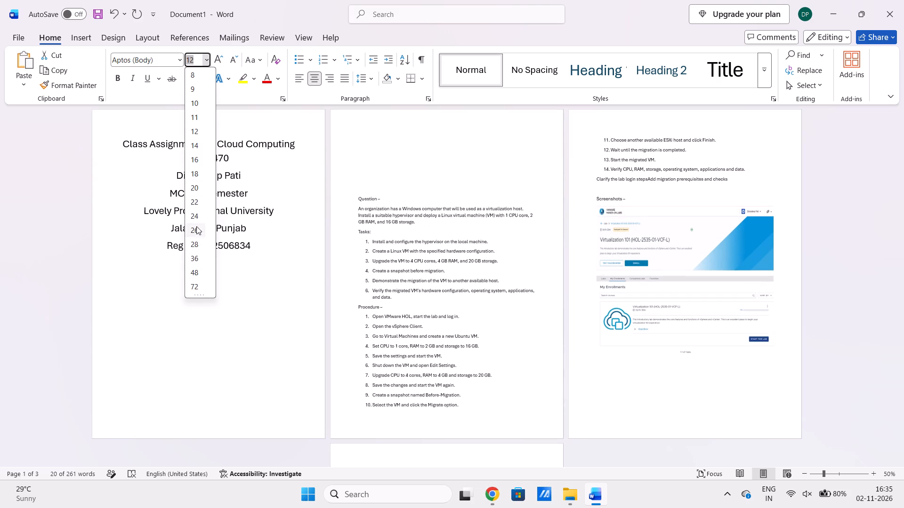
left_click(195, 220)
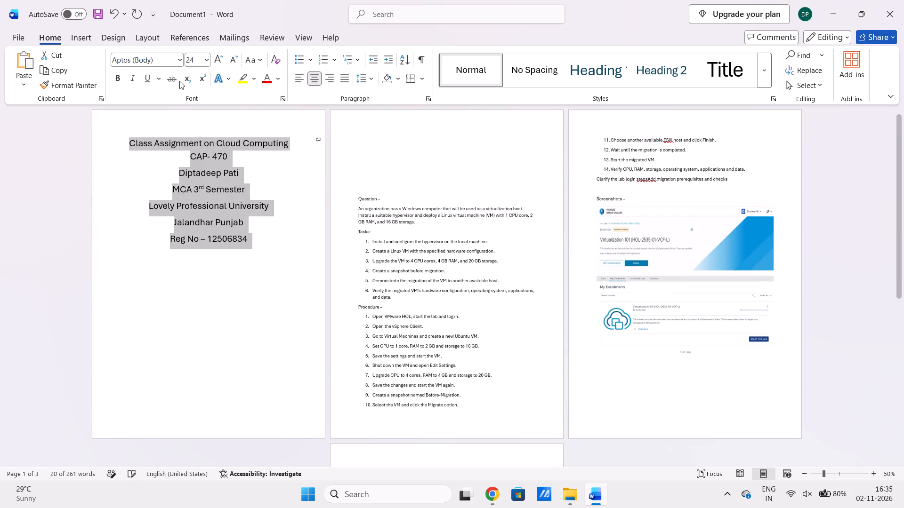
left_click(179, 61)
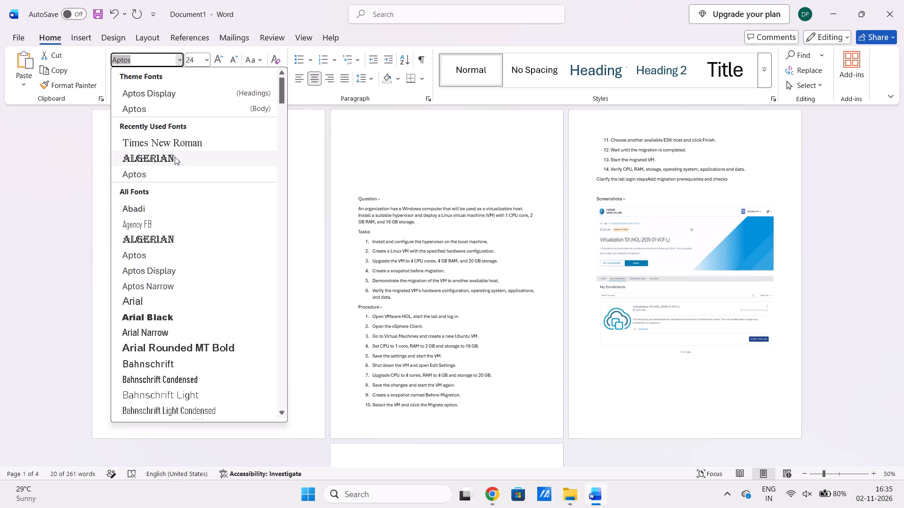
left_click(175, 157)
left_click(274, 80)
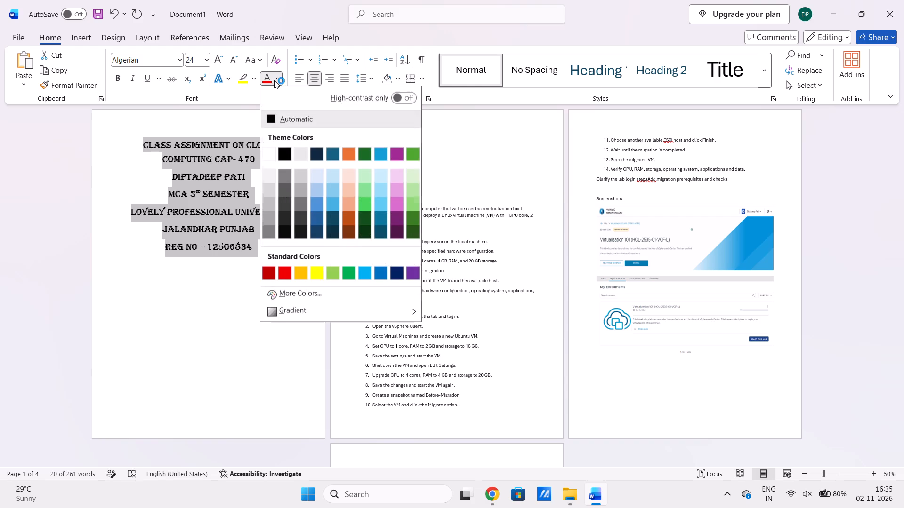
left_click(273, 278)
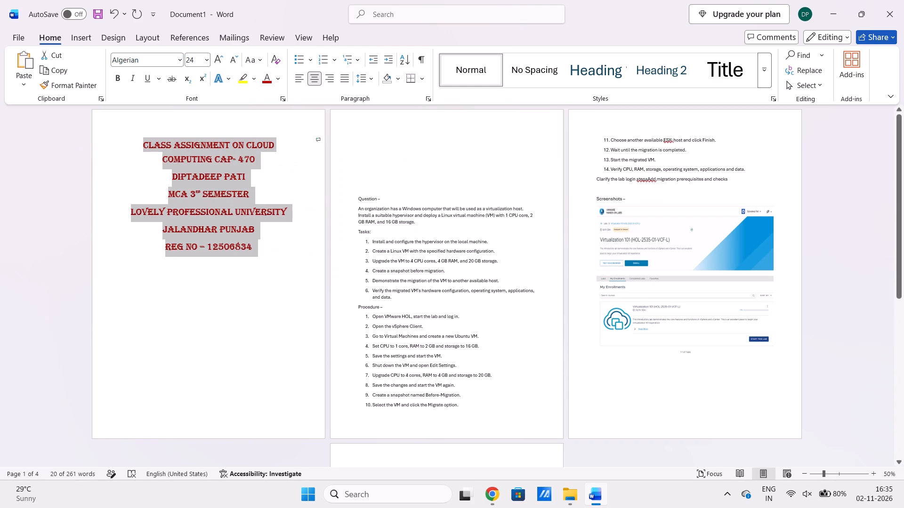
Delete four blank lines above the Question heading on page 2 and undo the last deletion.
left_click(357, 200)
key("BackSpace")
key("BackSpace")
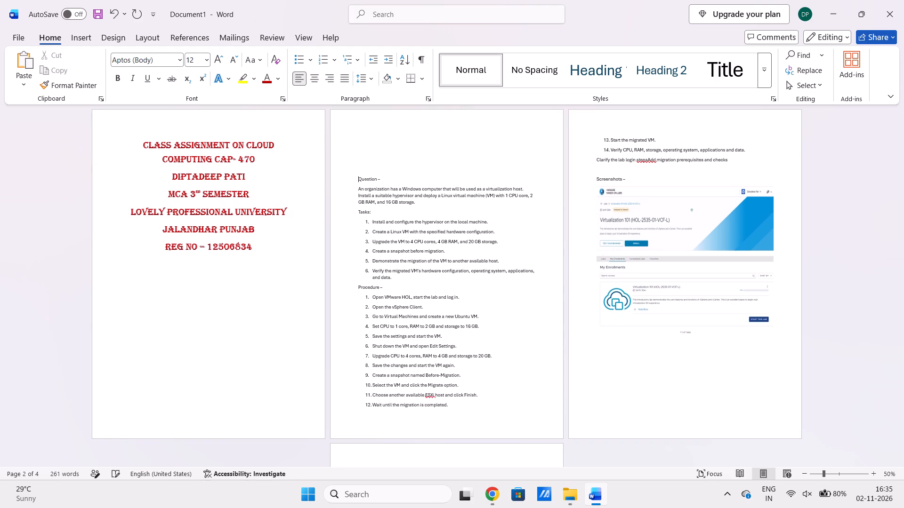
key("BackSpace")
key("BackSpace")
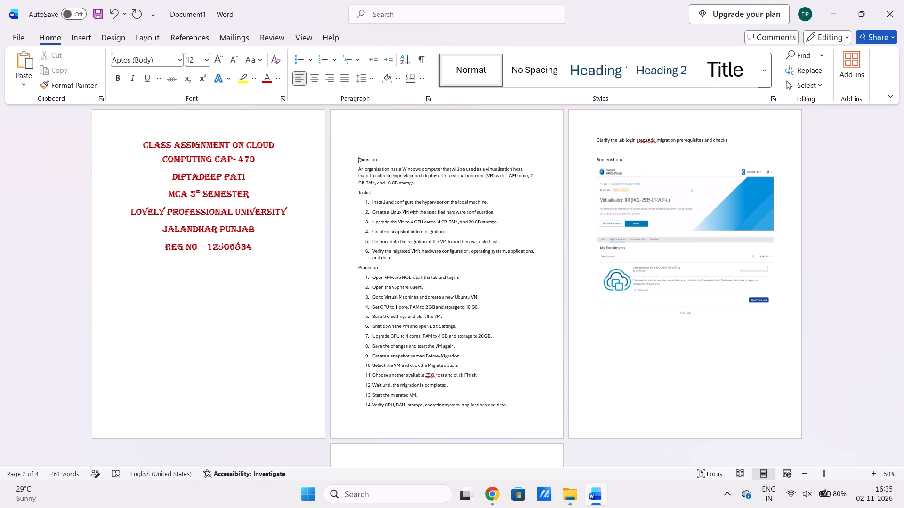
key("ctrl+z")
Insert a blank line above the "Class Assignment on Cloud Computing CAP- 470" title on page 1.
scroll(357, 200, "up", 7, "ctrl")
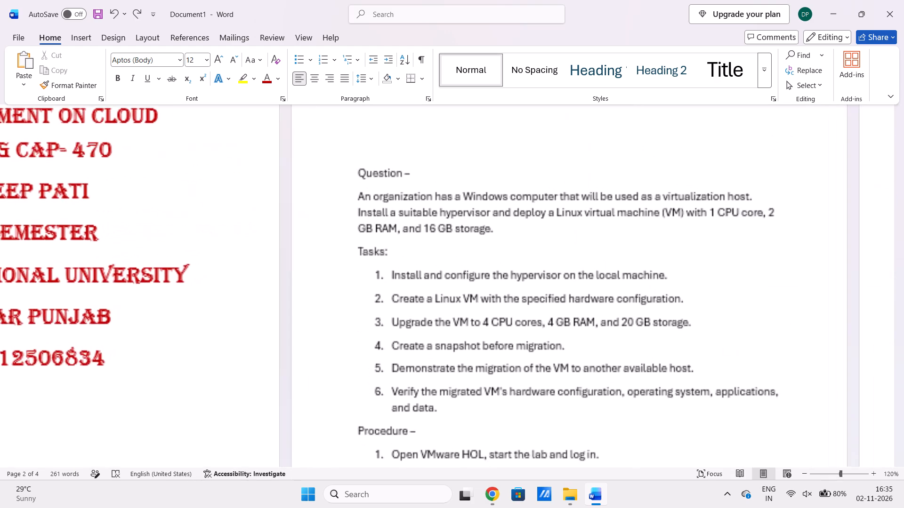
scroll(357, 200, "up", 3)
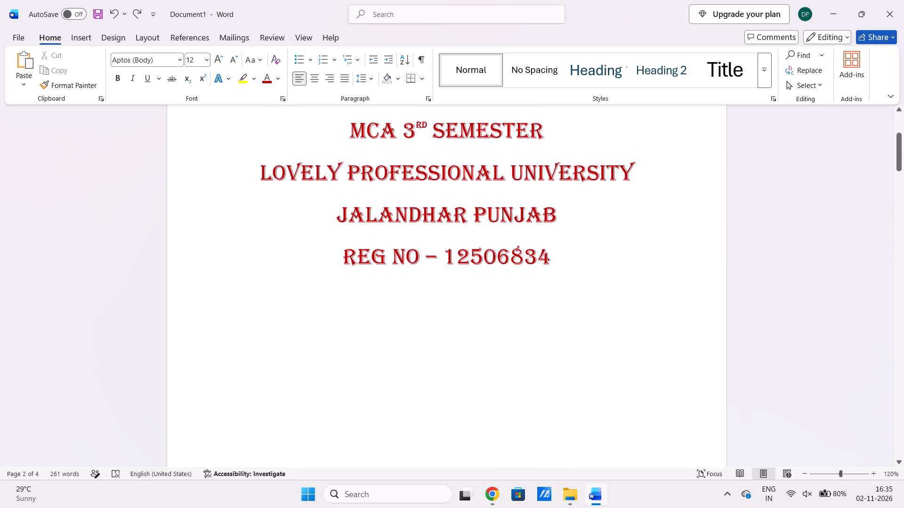
scroll(357, 200, "up", 1)
left_click(289, 201)
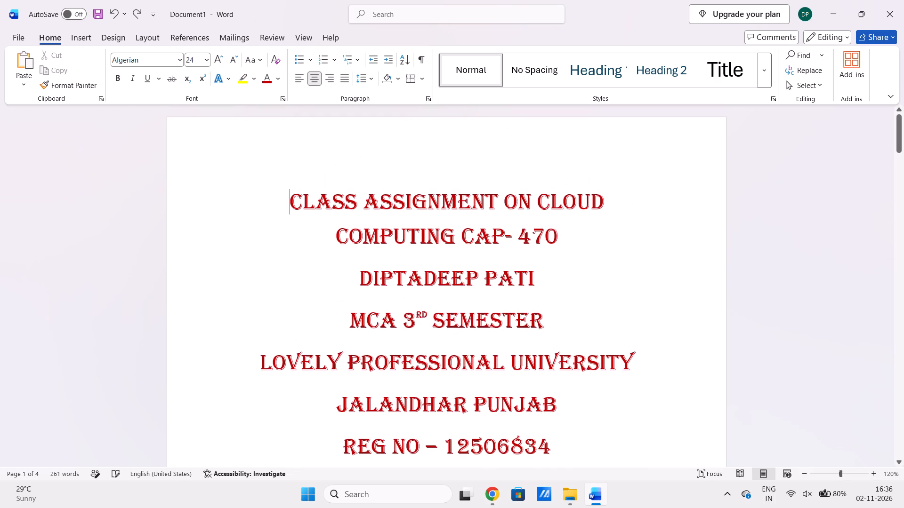
key("Return")
Delete the remaining blank lines above the Question heading so it starts at the top margin of page 2.
scroll(289, 201, "down", 6)
scroll(289, 201, "up", 6)
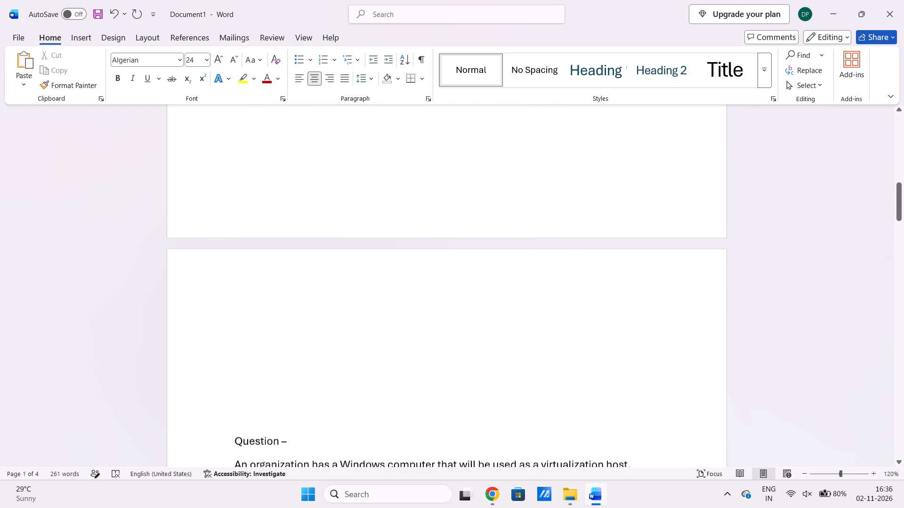
scroll(289, 201, "down", 3)
left_click(234, 152)
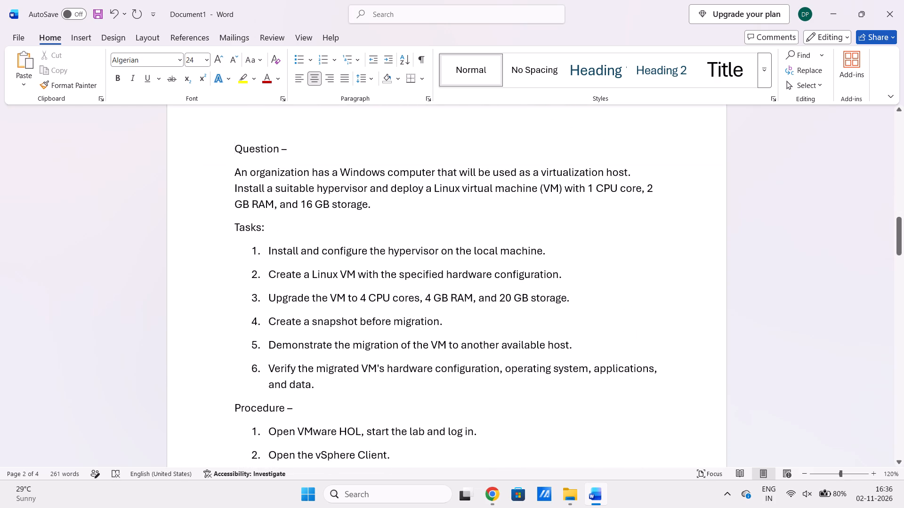
key("BackSpace")
key("BackSpace")
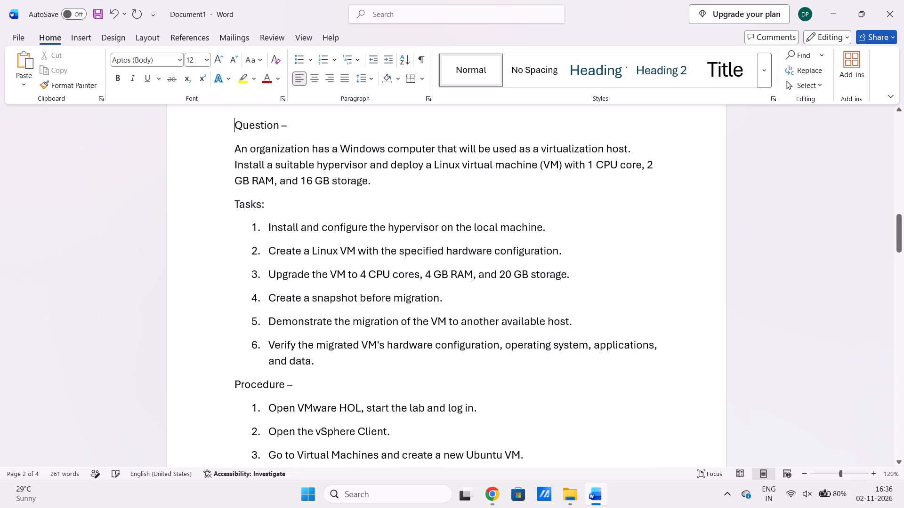
scroll(234, 152, "up", 8)
scroll(234, 152, "down", 6)
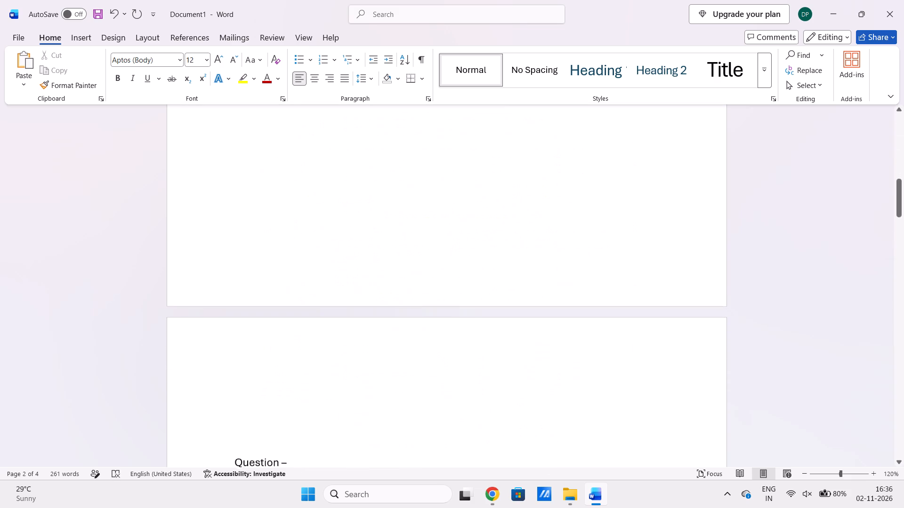
scroll(234, 152, "down", 1)
key("BackSpace")
key("BackSpace")
key("BackSpace")
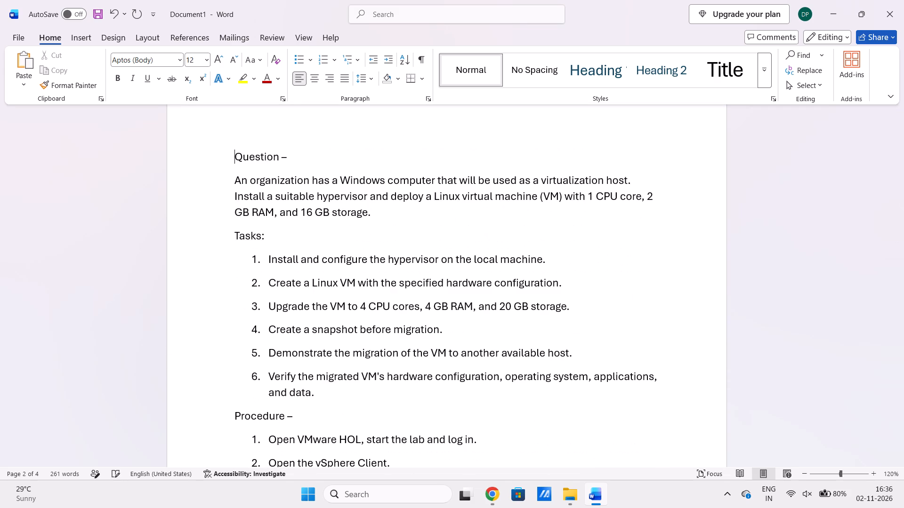
key("BackSpace")
key("Return")
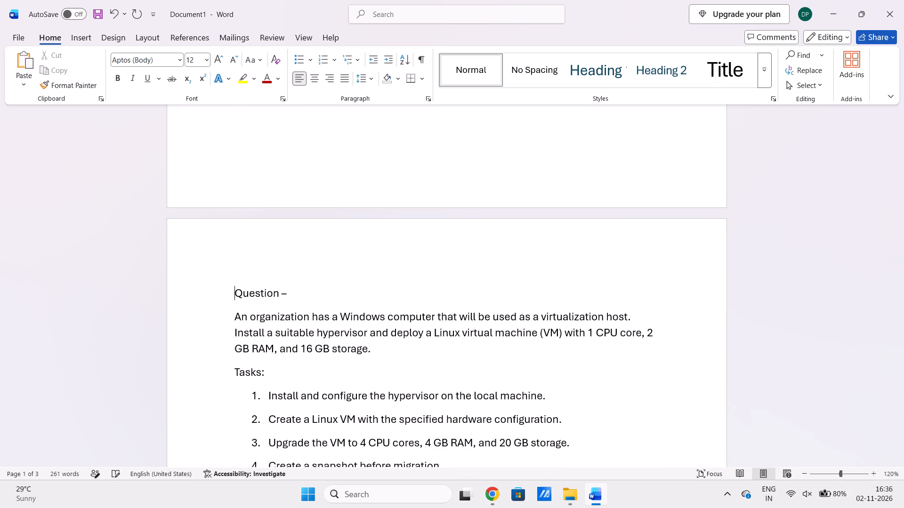
In the footer of the last page, below the lab desktop screenshot, enter "Rest Screenshots could not be taken due to the".
scroll(234, 152, "up", 7)
scroll(234, 152, "down", 13)
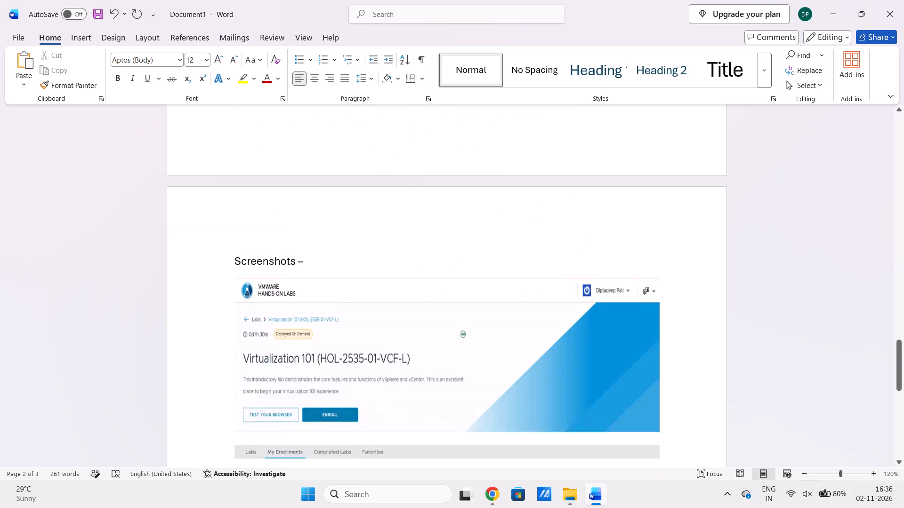
scroll(234, 152, "down", 5)
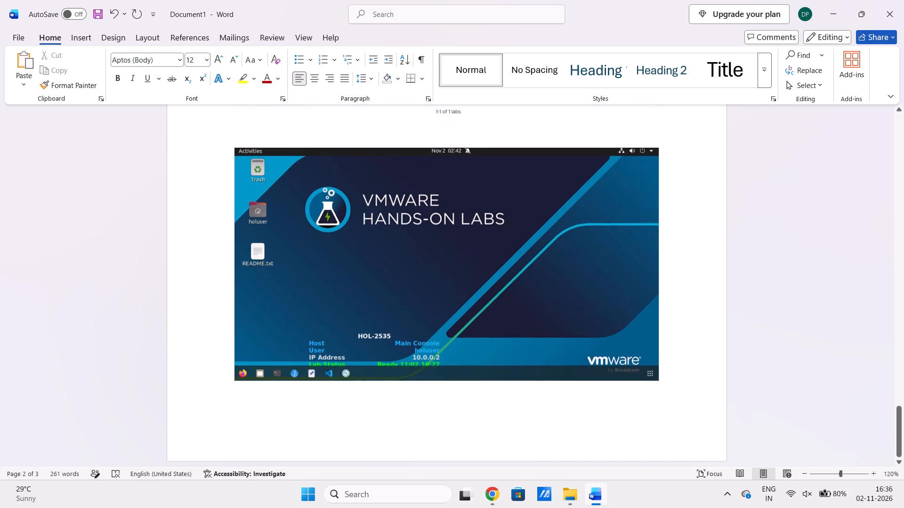
scroll(234, 152, "down", 3)
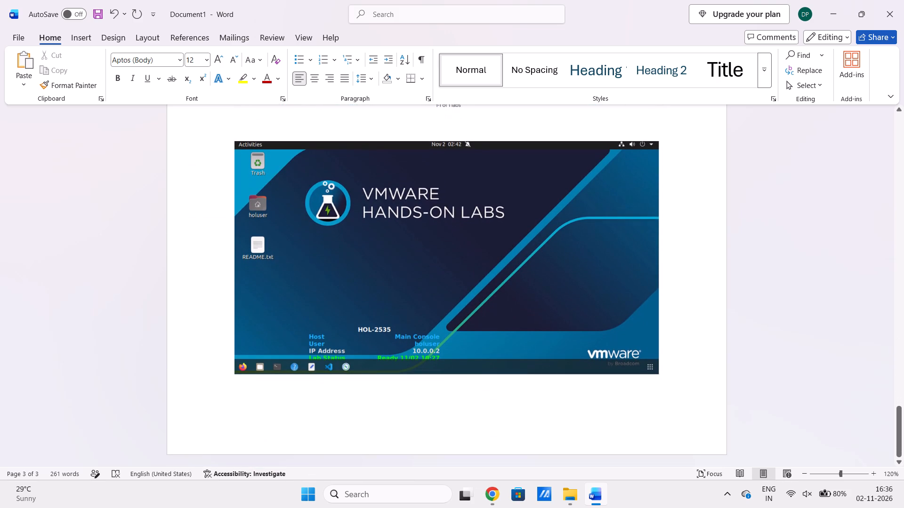
left_click(258, 426)
double_click(258, 426)
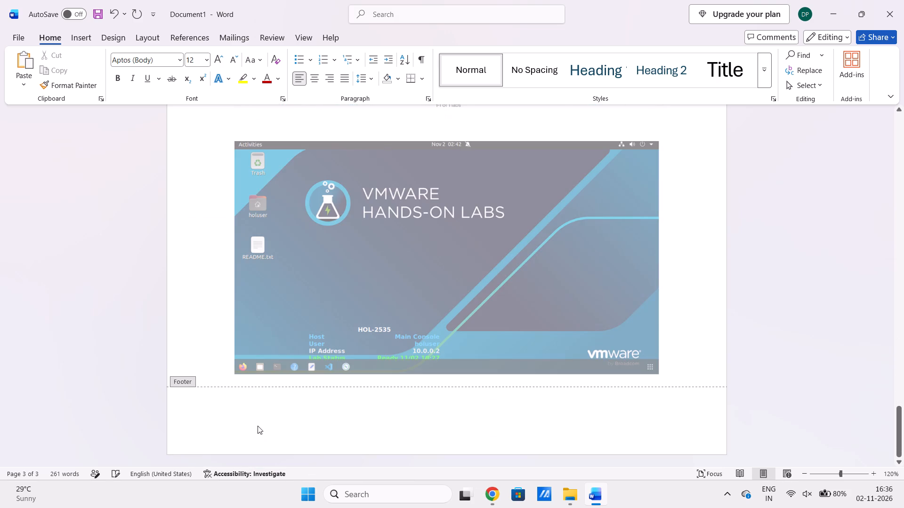
scroll(258, 426, "down", 1)
left_click(258, 426)
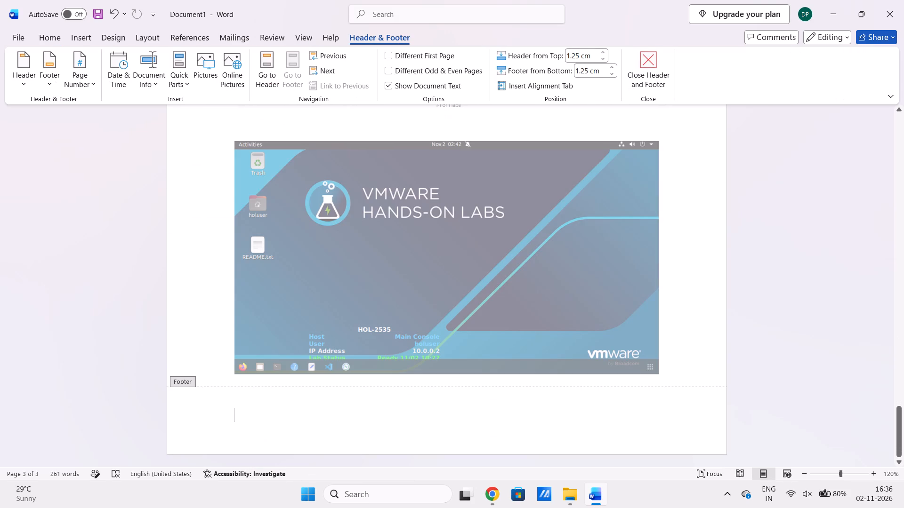
type("Rest")
key("space")
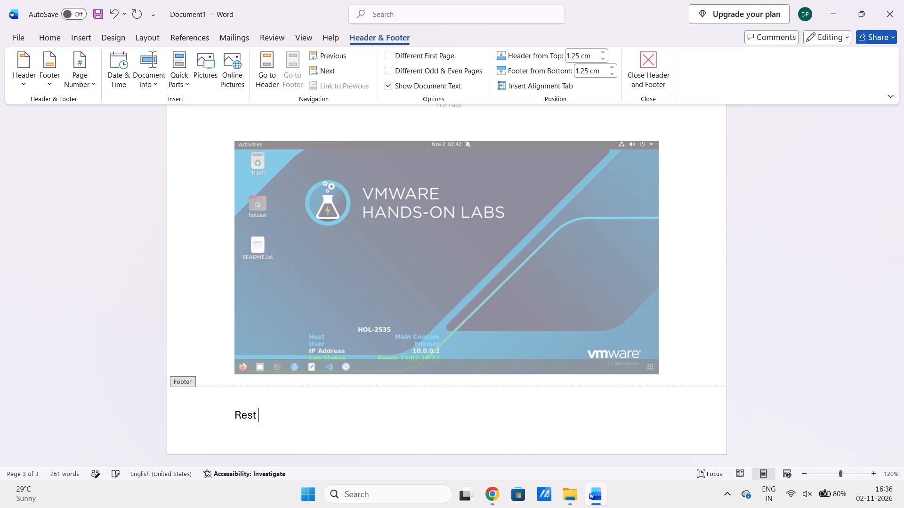
type("Screenshots could not be taken")
key("space")
type("due to the")
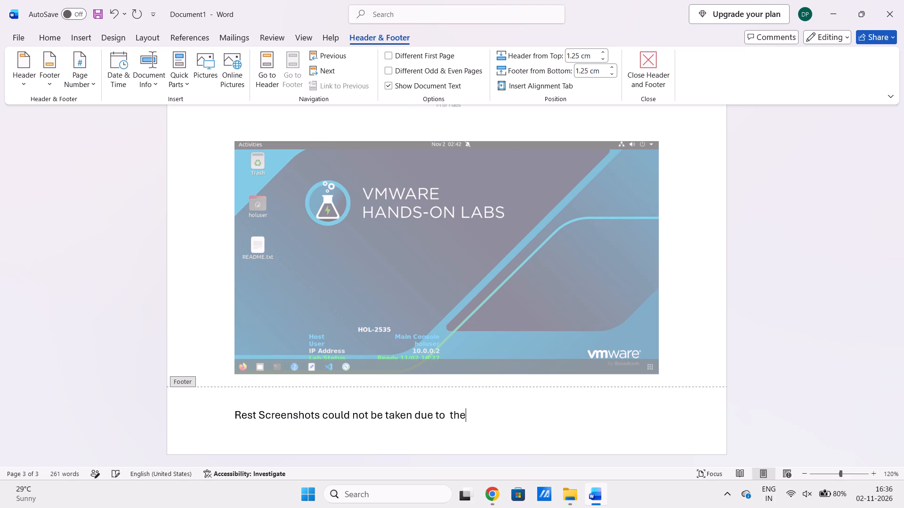
key("space")
Replace "due to the" at the end of the footer note with "because".
key("BackSpace")
key("BackSpace")
key("BackSpace")
key("BackSpace")
key("BackSpace")
key("BackSpace")
key("BackSpace")
key("BackSpace")
key("BackSpace")
key("BackSpace")
key("BackSpace")
key("BackSpace")
type("beacsue")
key("space")
key("BackSpace")
key("BackSpace")
key("BackSpace")
key("BackSpace")
key("BackSpace")
key("BackSpace")
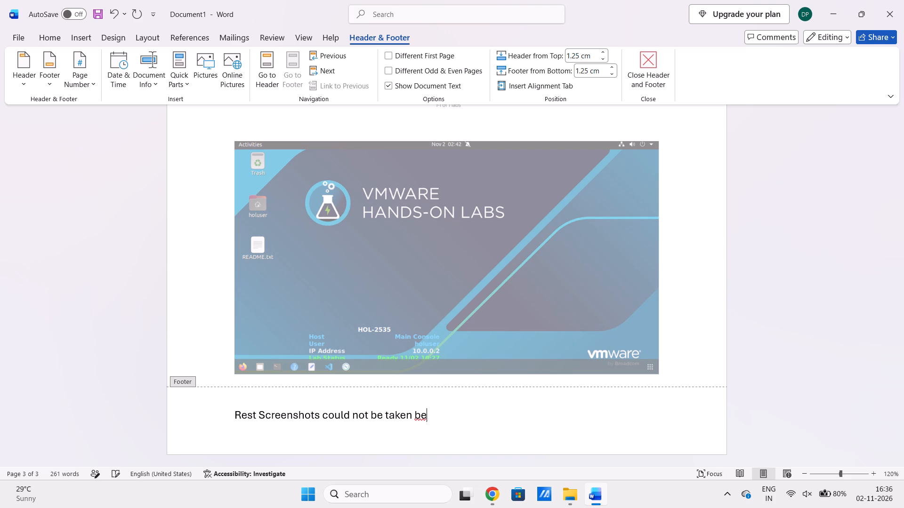
type("cas")
key("BackSpace")
type("us")
key("space")
type("the")
key("space")
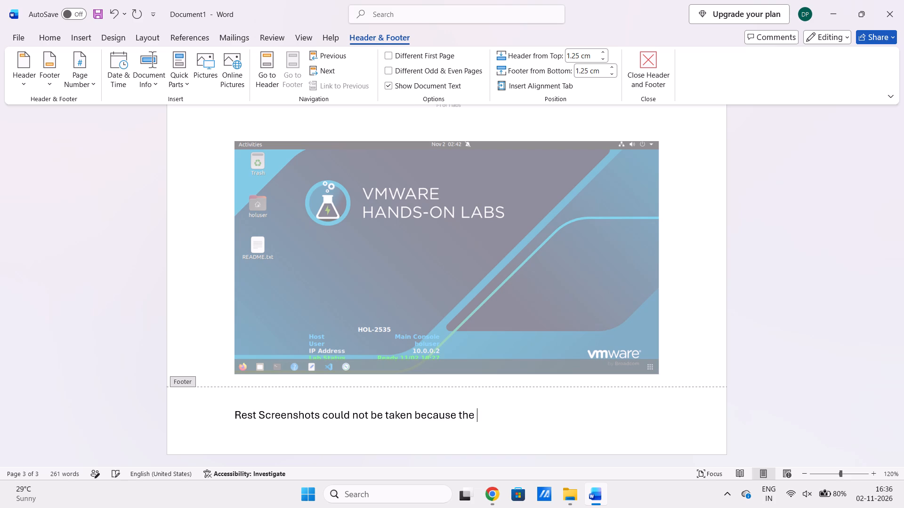
key("BackSpace")
key("BackSpace")
key("BackSpace")
key("BackSpace")
Complete the footer sentence with "Practical couldnot be done as it was not working and the internet connection was very slow".
type("Practical")
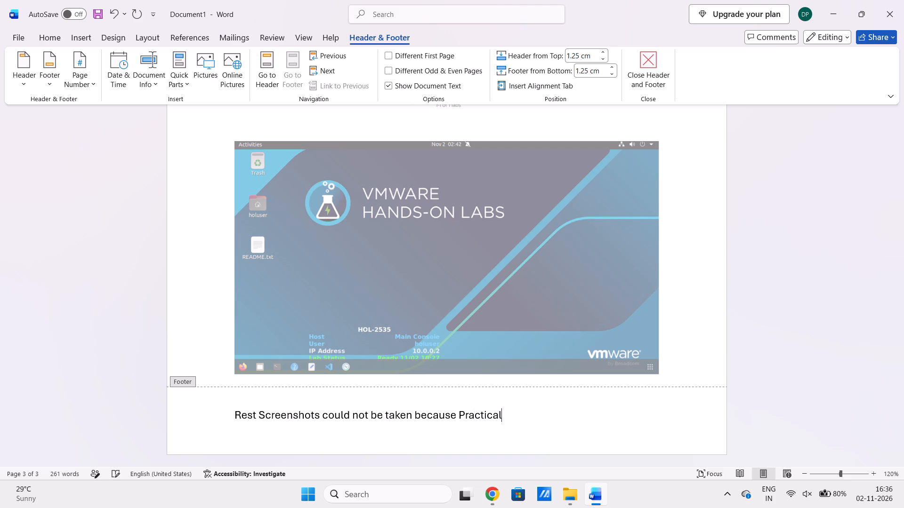
key("space")
type("could")
type("not be done as it was not working")
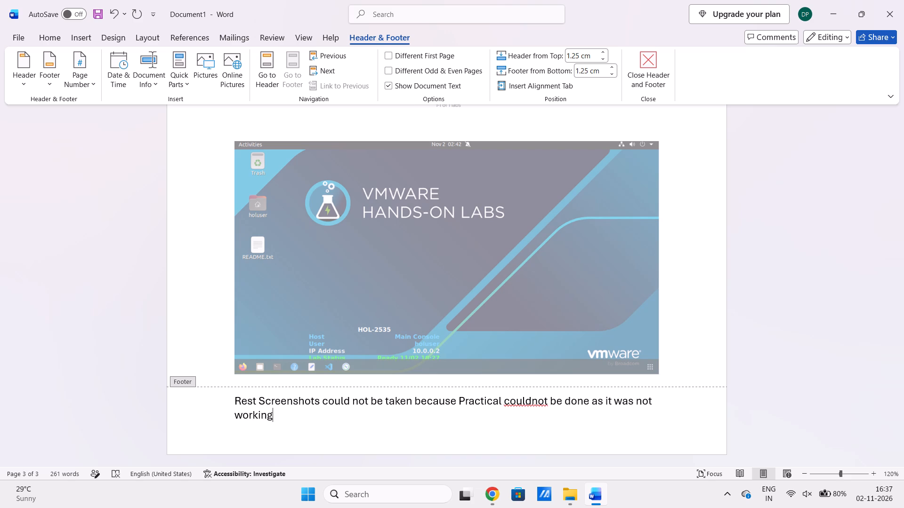
key("space")
type("and the interney=")
key("BackSpace")
key("BackSpace")
type("t connection")
key("space")
type("was very slow")
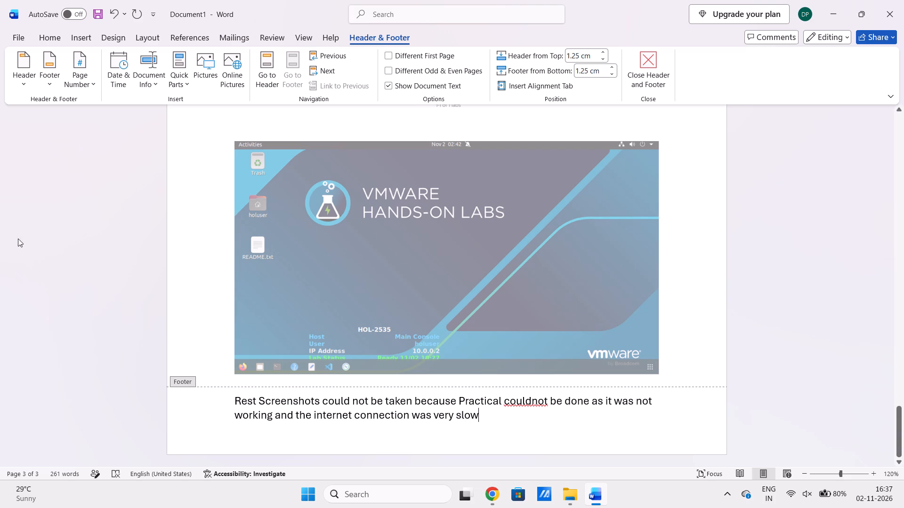
Review the document from the last page back up to the title page, checking the layout of each page.
scroll(284, 302, "up", 2)
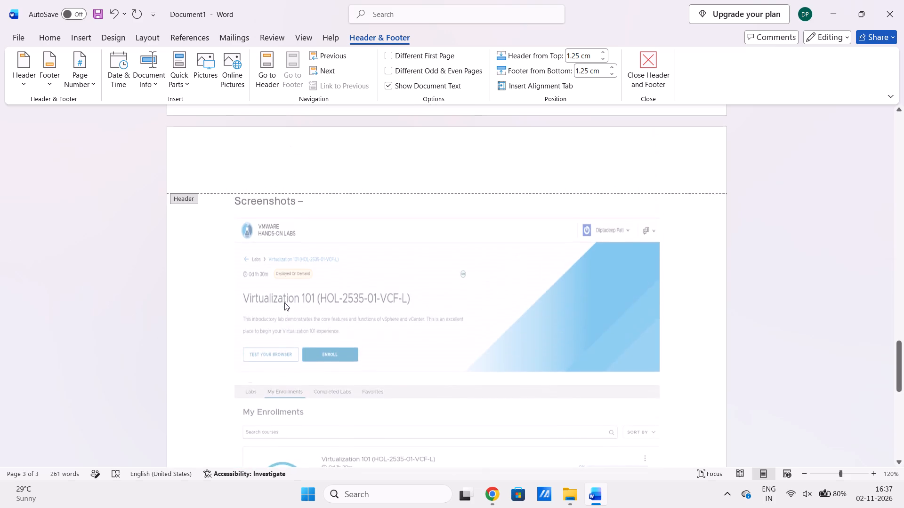
scroll(284, 302, "up", 8)
scroll(284, 302, "down", 1)
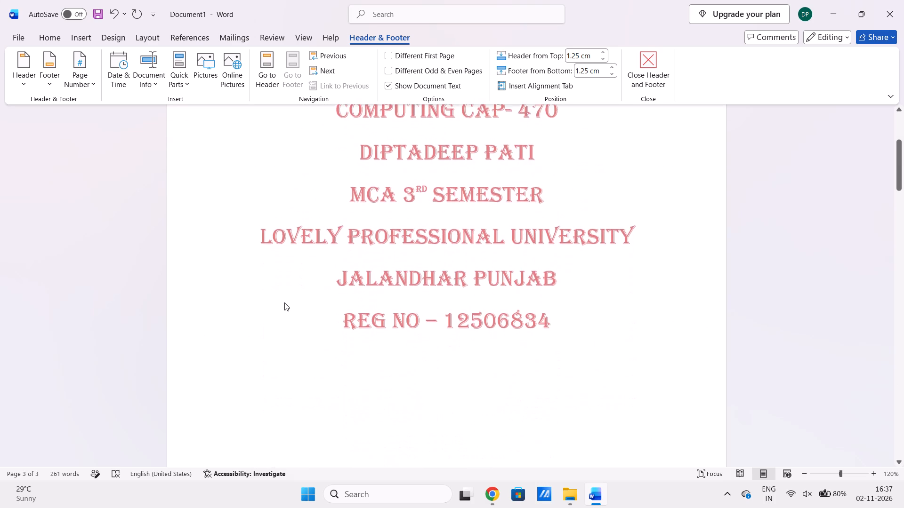
scroll(284, 302, "down", 1)
left_click(19, 237)
left_click(19, 237)
scroll(19, 237, "up", 3)
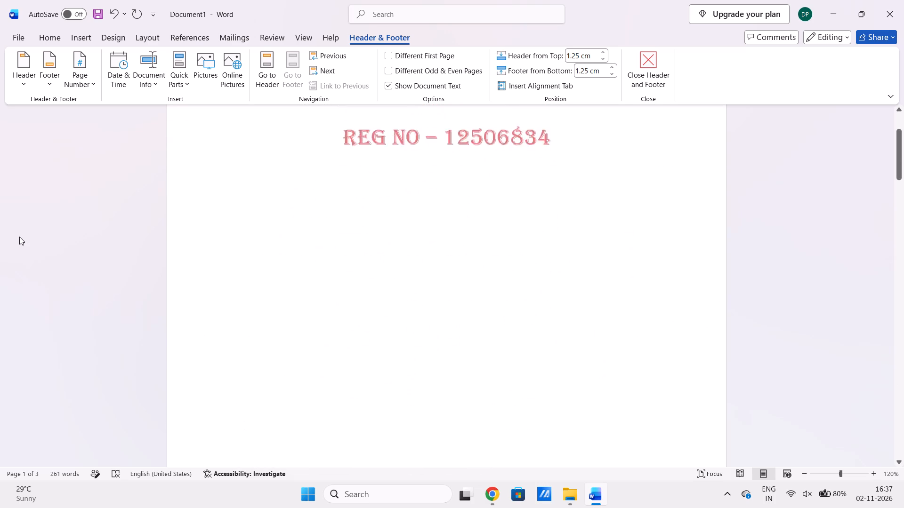
scroll(19, 237, "up", 8)
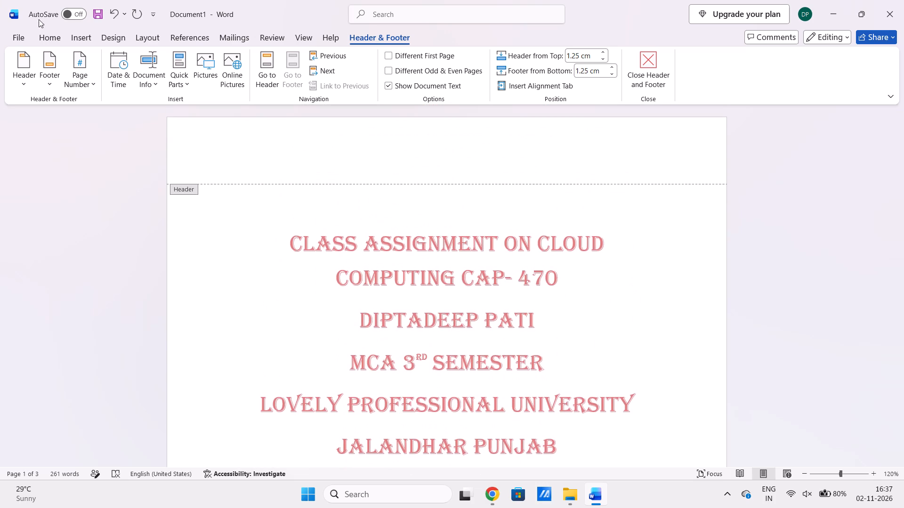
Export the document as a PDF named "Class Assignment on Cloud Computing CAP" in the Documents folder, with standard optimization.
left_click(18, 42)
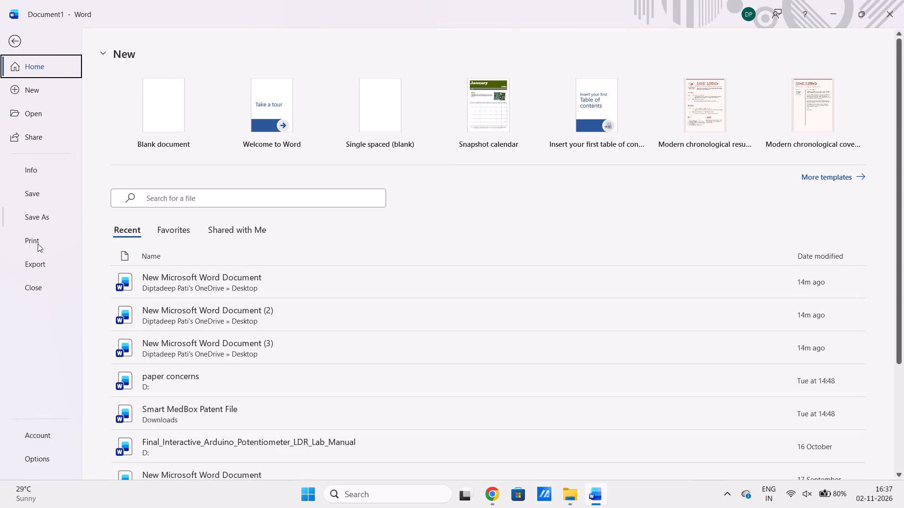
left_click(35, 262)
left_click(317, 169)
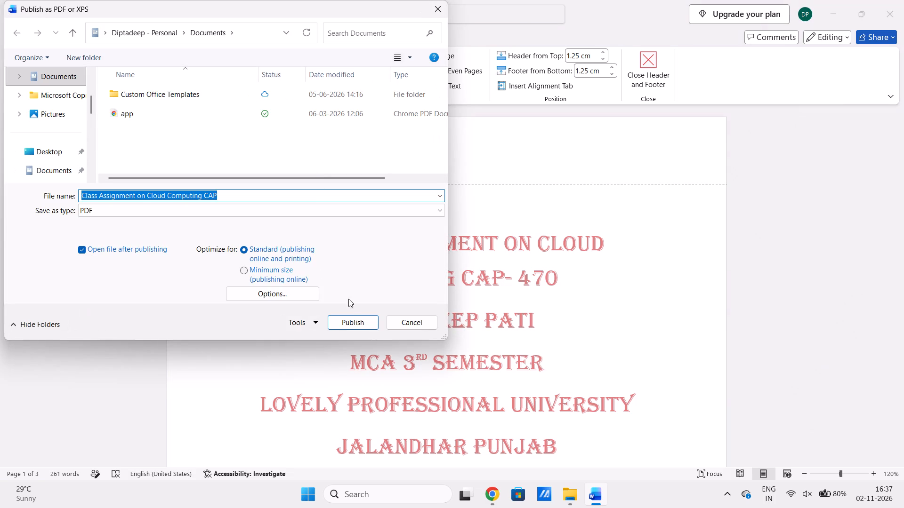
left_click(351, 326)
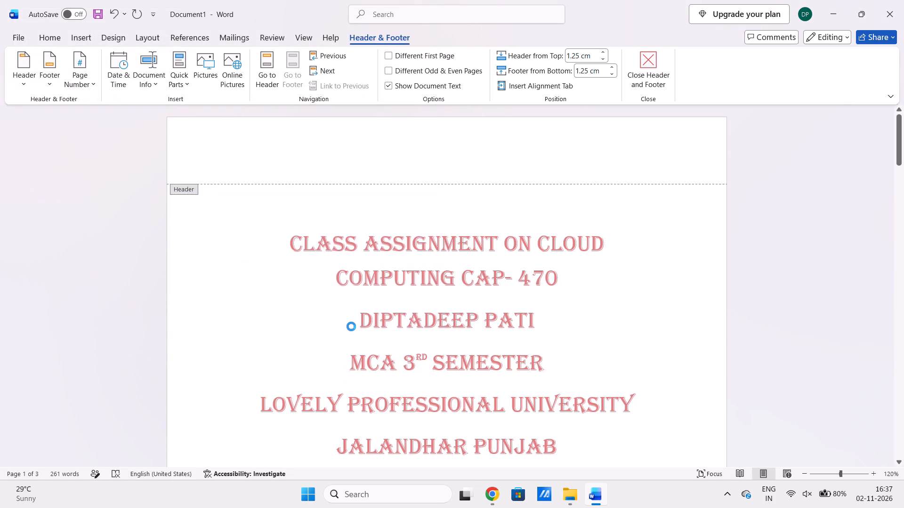
Examine the pages and footers of the exported PDF in Chrome and close it.
scroll(426, 384, "down", 6)
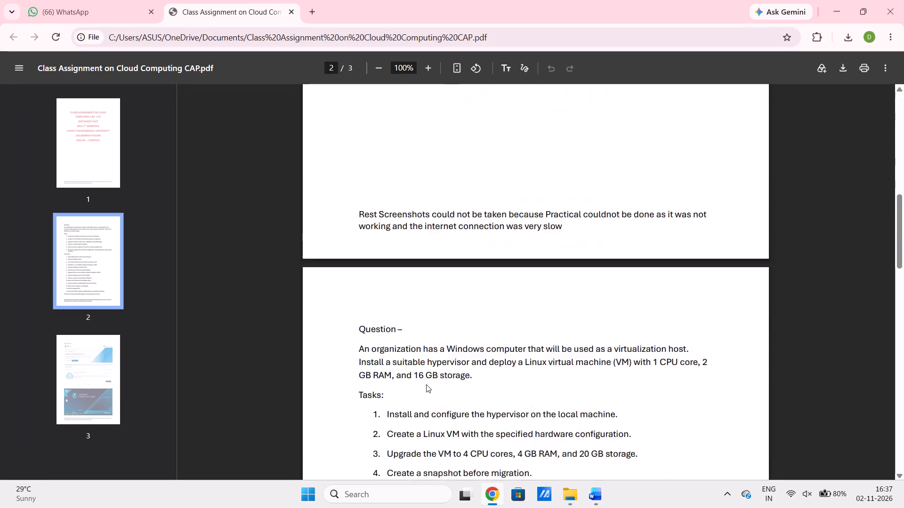
scroll(426, 384, "down", 2)
scroll(426, 384, "up", 3)
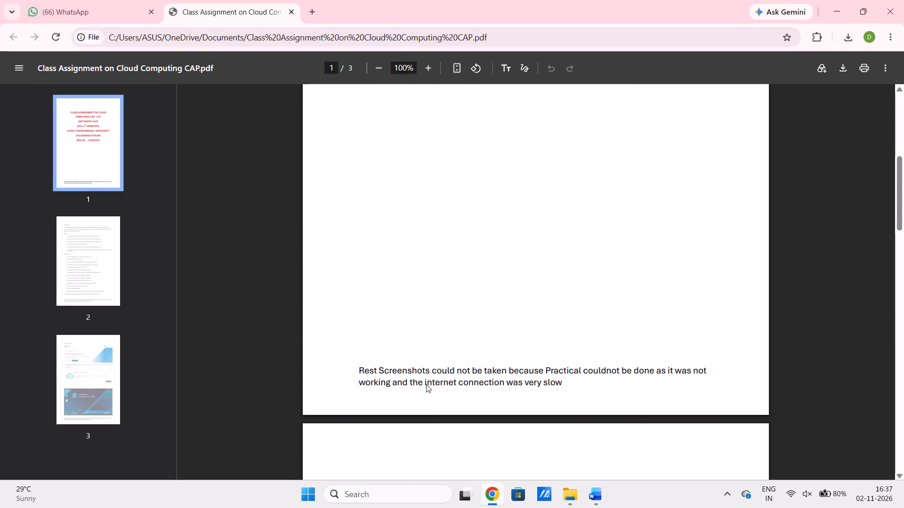
scroll(426, 384, "up", 3)
scroll(426, 384, "down", 12)
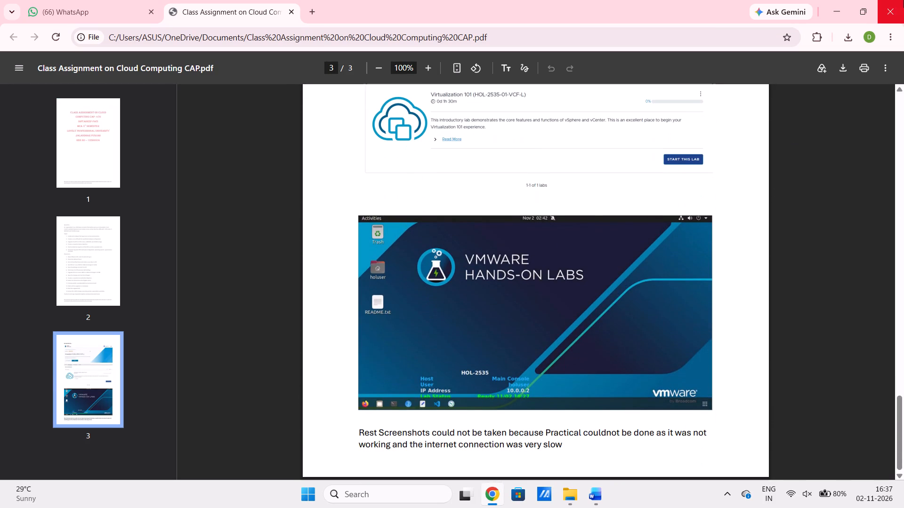
left_click(903, 0)
Back in Word, cut the "Rest Screenshots could not be taken" note from the page 1 footer and paste it into the last page's footer.
left_click(676, 367)
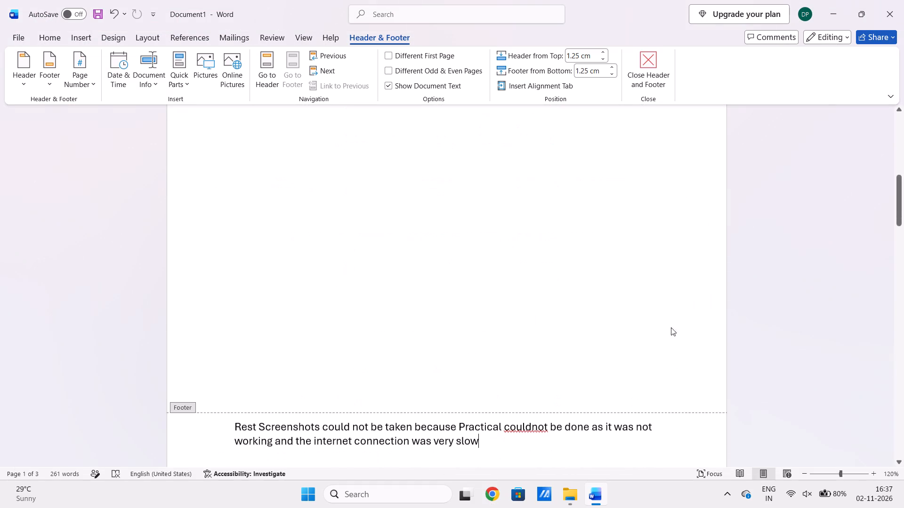
scroll(665, 262, "down", 5)
scroll(665, 262, "up", 5)
scroll(665, 262, "down", 4)
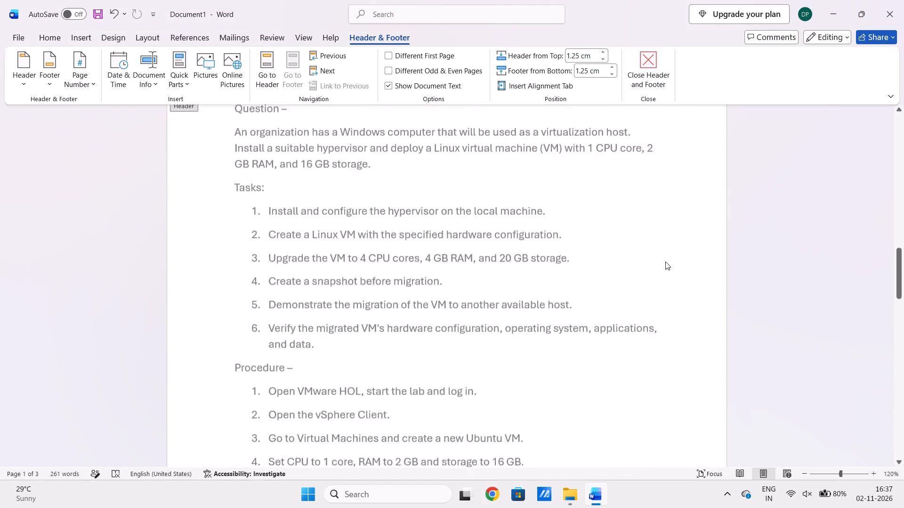
scroll(605, 407, "up", 2)
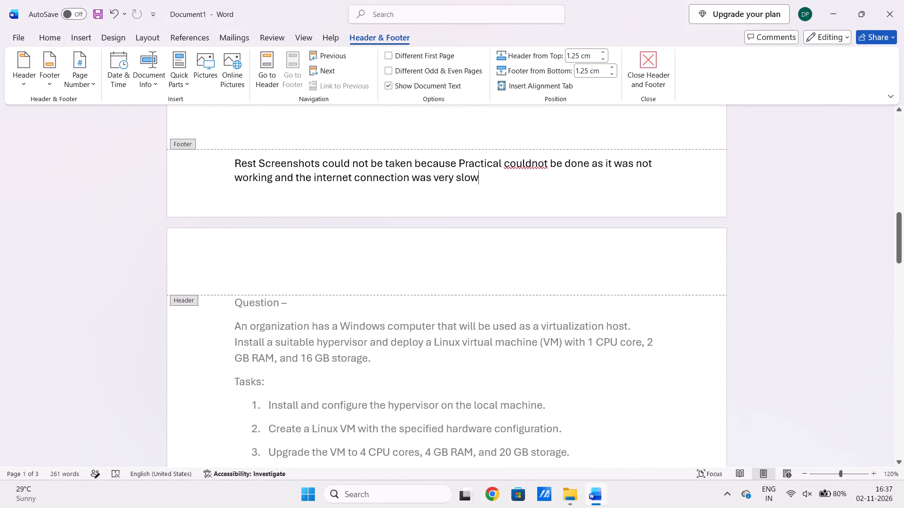
left_click(496, 182)
key("ctrl+a")
key("ctrl+x")
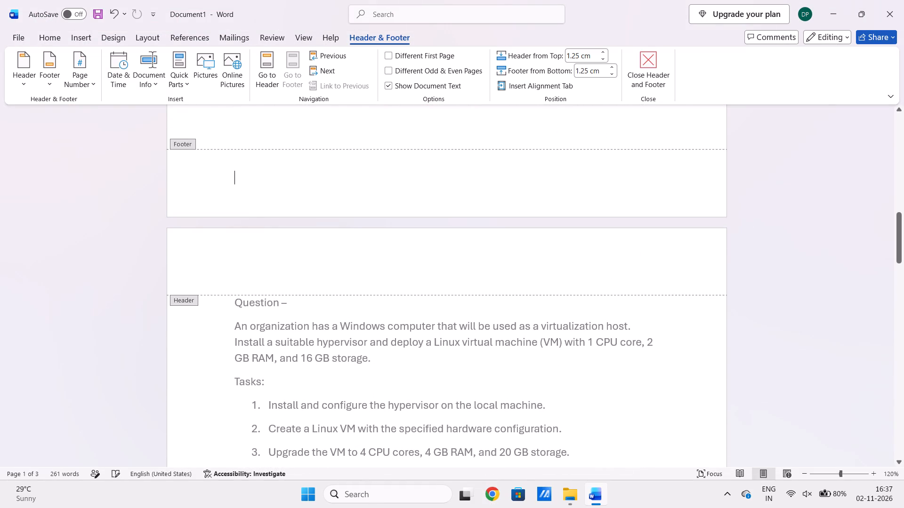
scroll(496, 182, "down", 10)
left_click(347, 415)
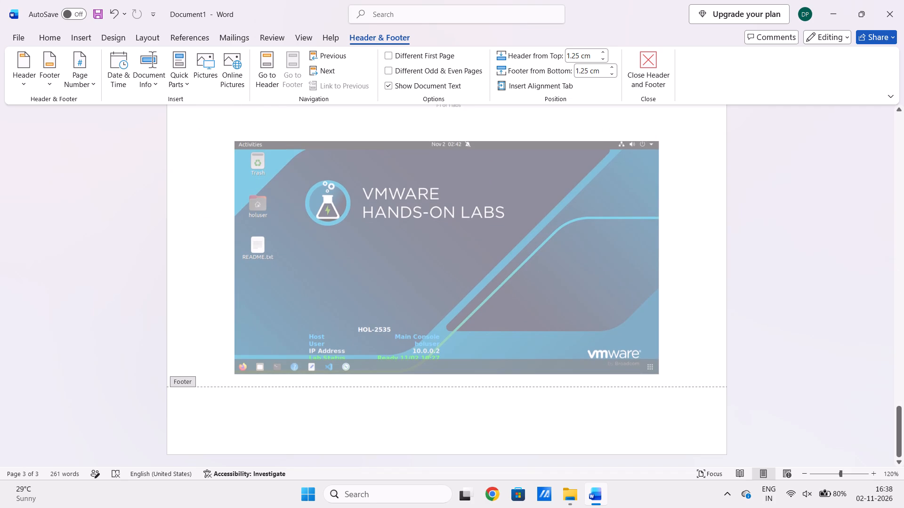
key("ctrl+v")
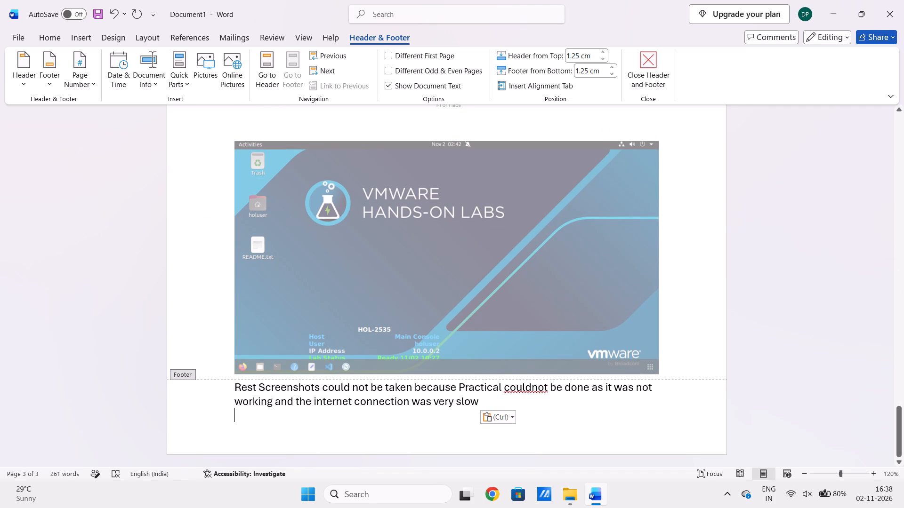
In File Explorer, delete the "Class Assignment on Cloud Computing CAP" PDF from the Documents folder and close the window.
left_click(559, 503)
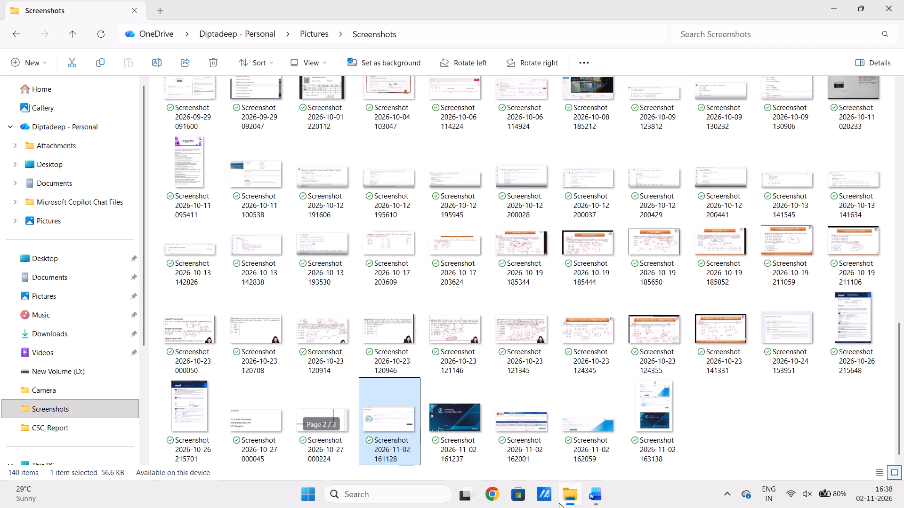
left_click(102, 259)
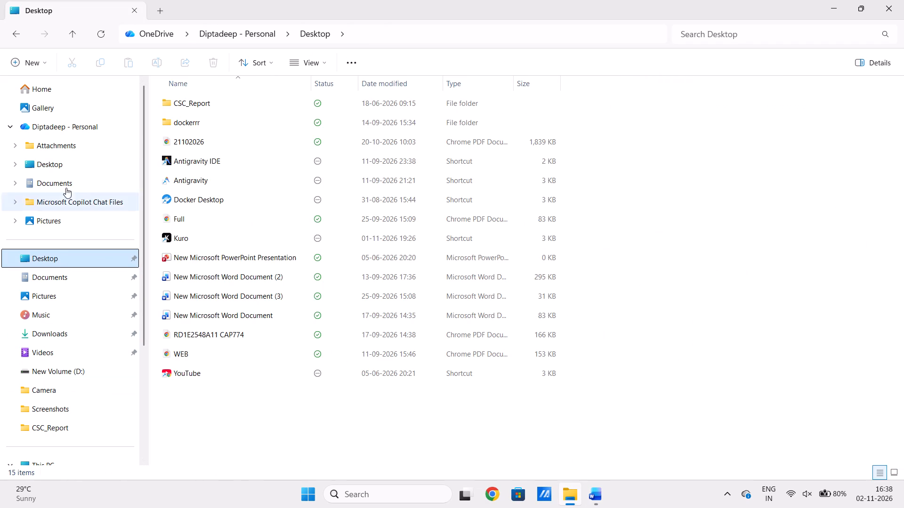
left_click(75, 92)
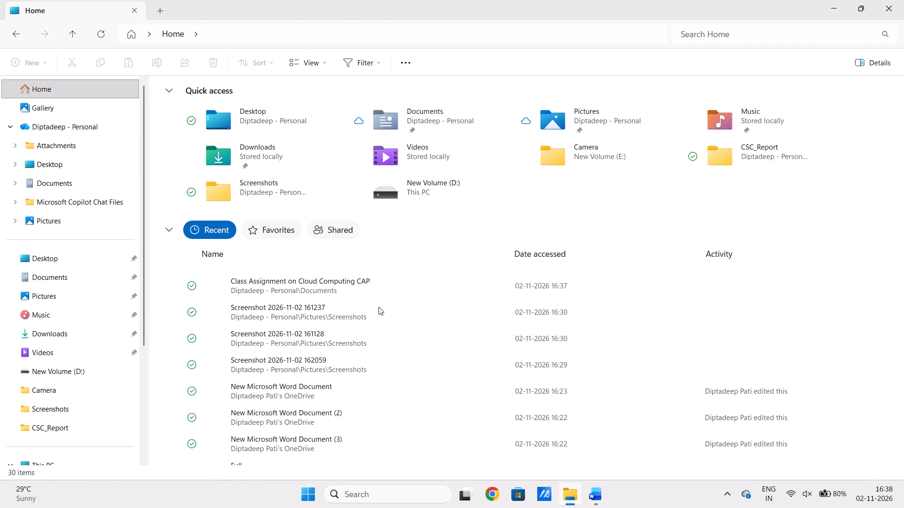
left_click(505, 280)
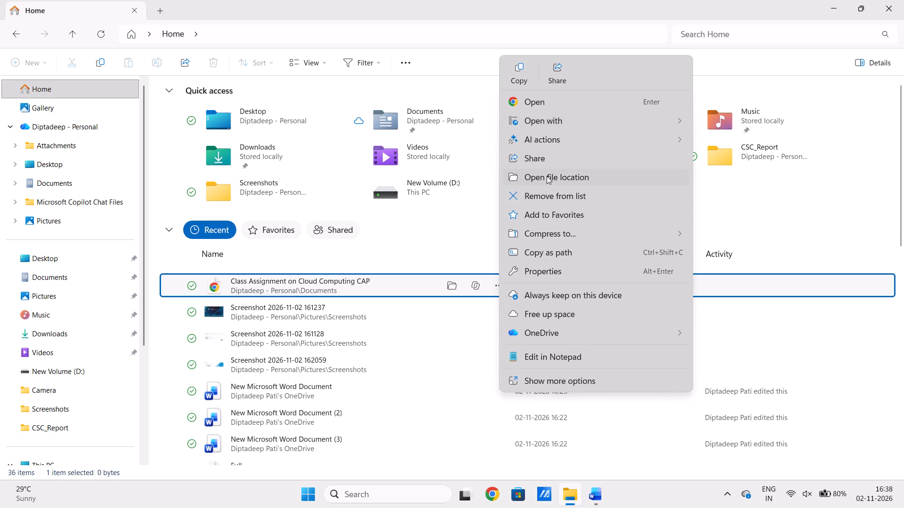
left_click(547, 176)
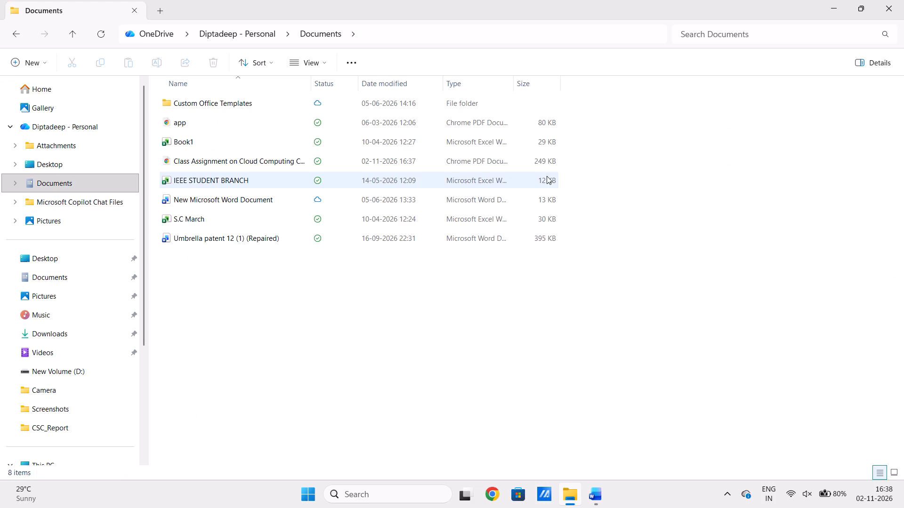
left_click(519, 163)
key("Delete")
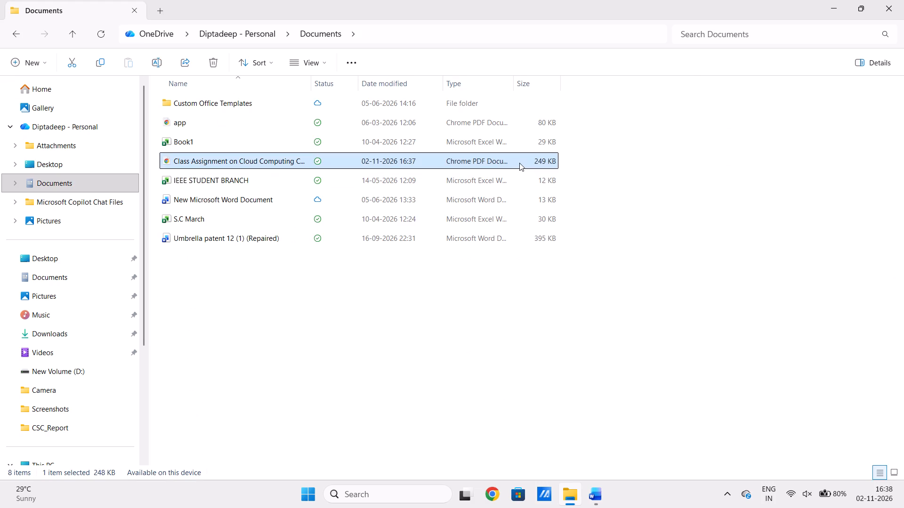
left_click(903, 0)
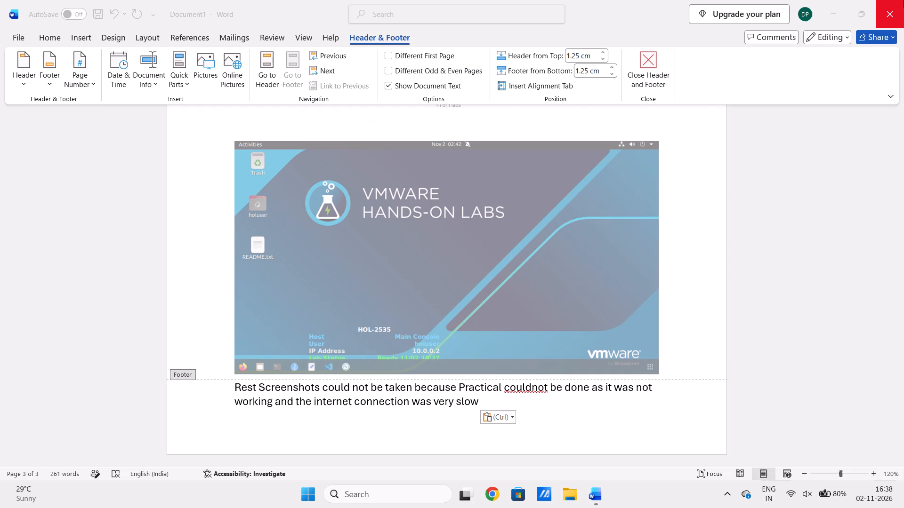
Export the Word document as a PDF named "Class Assignment on Cloud Computing CAP" in Documents, with standard optimization.
left_click(19, 36)
left_click(19, 36)
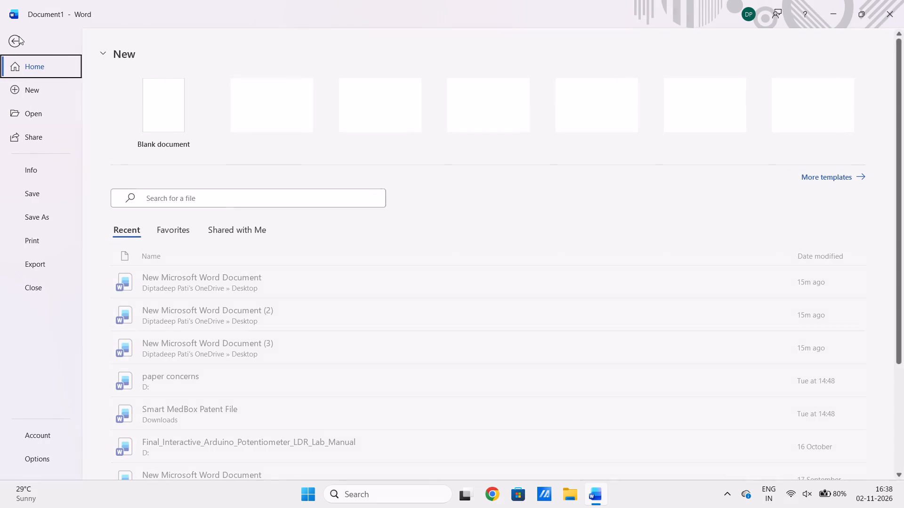
left_click(19, 260)
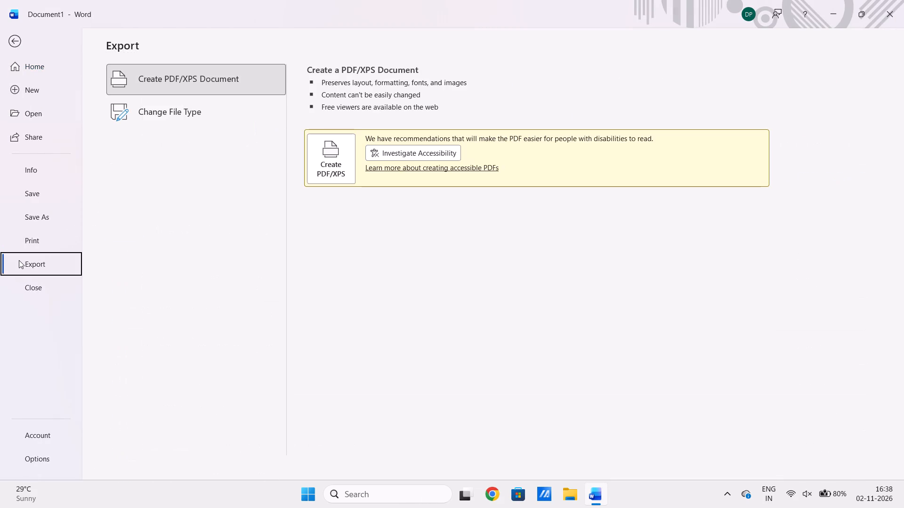
left_click(330, 152)
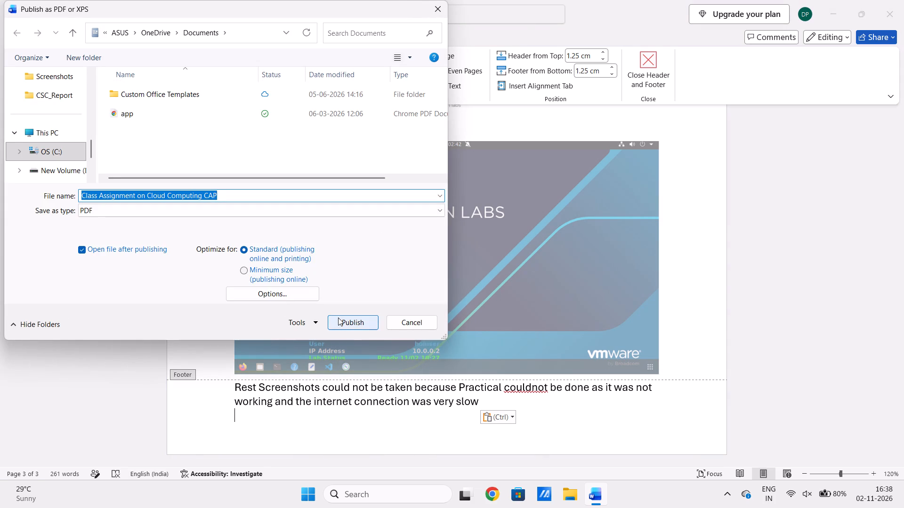
left_click(338, 317)
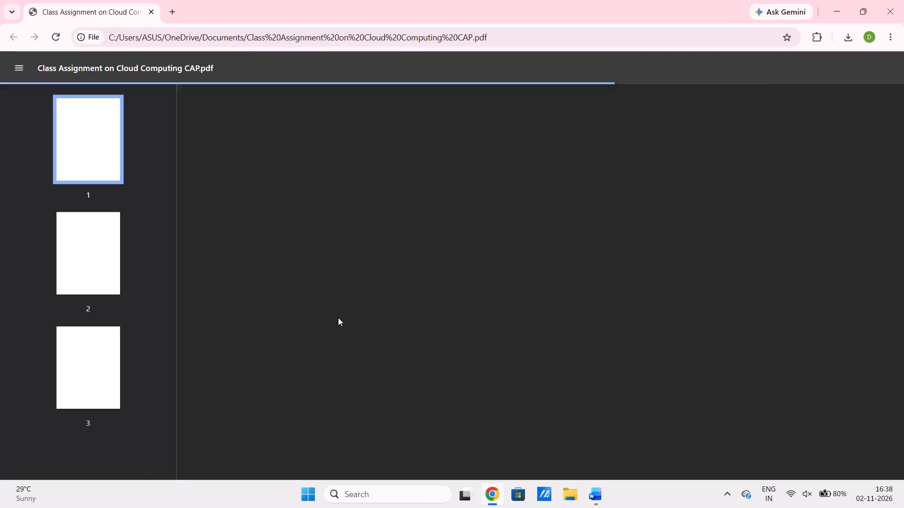
Examine all three pages of the newly exported PDF, including their footers, and close it.
scroll(459, 336, "down", 5)
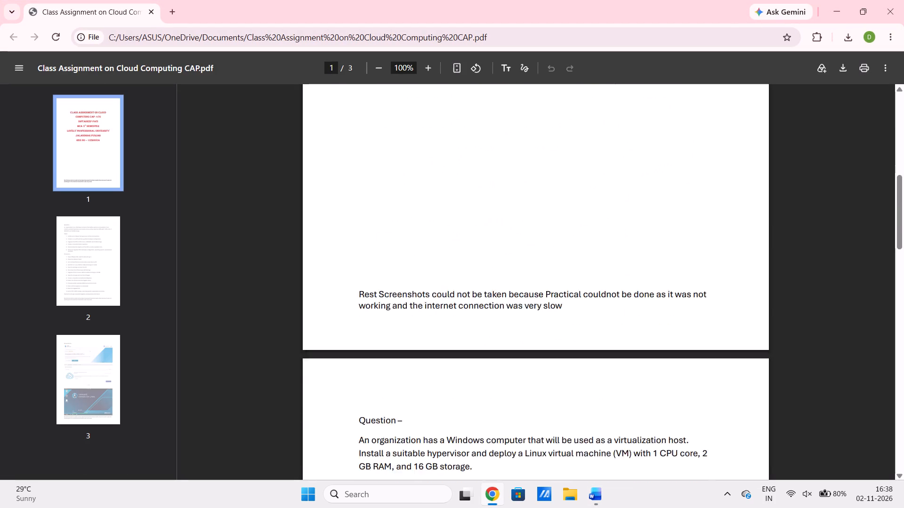
scroll(459, 336, "down", 10)
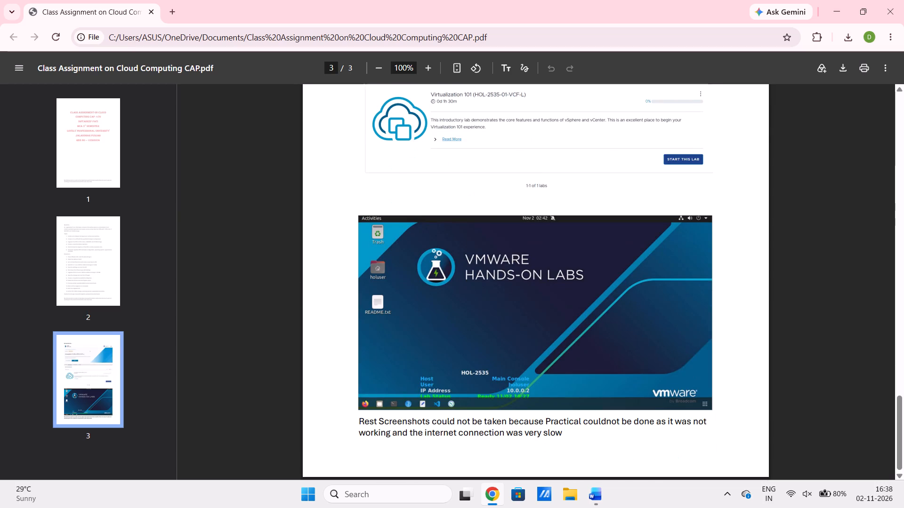
scroll(459, 336, "up", 6)
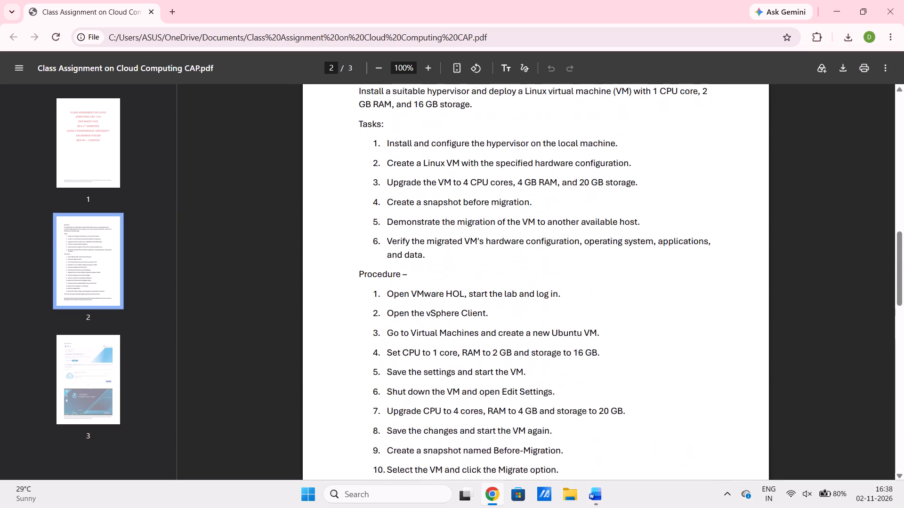
scroll(459, 336, "up", 3)
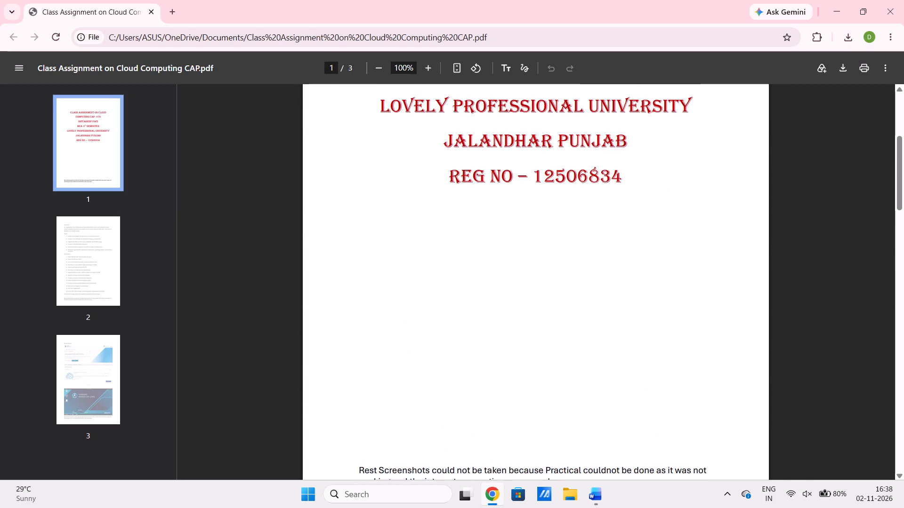
scroll(459, 336, "down", 1)
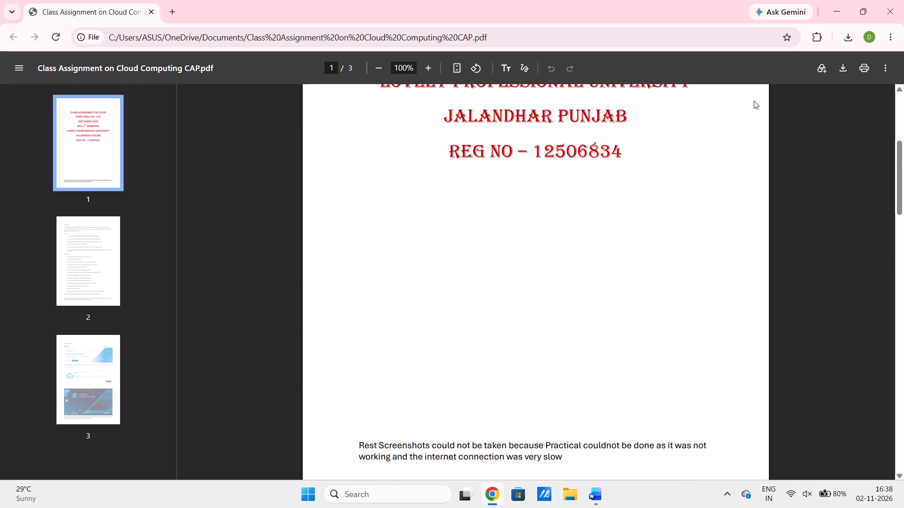
left_click(903, 0)
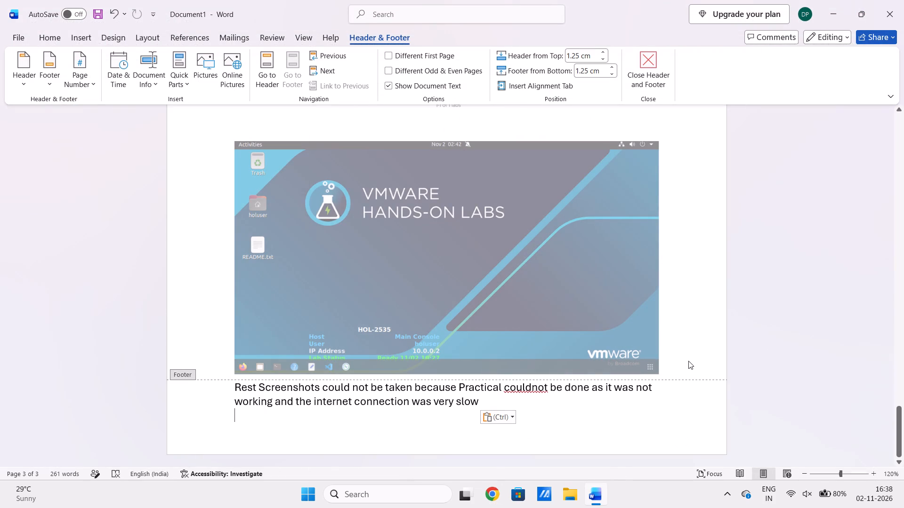
In File Explorer, delete the "Class Assignment on Cloud Computing CAP" PDF from the Documents folder and close the window.
left_click(574, 501)
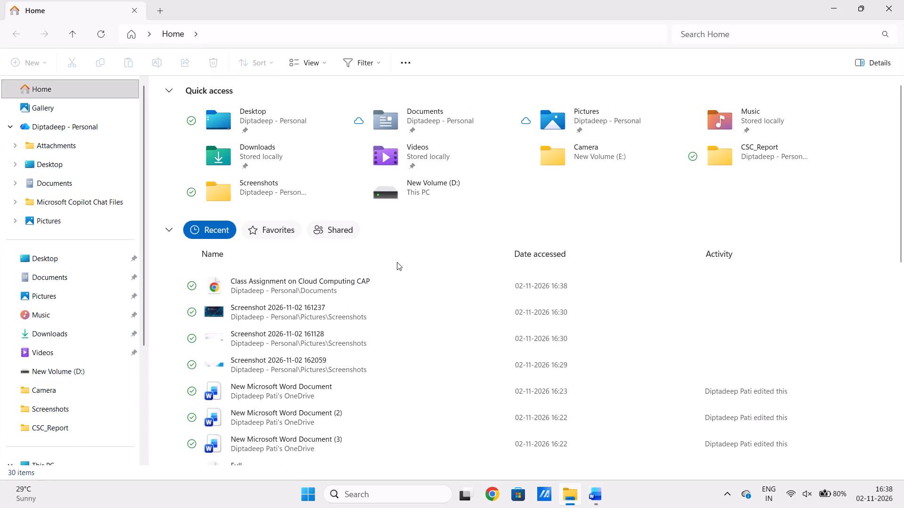
left_click(505, 288)
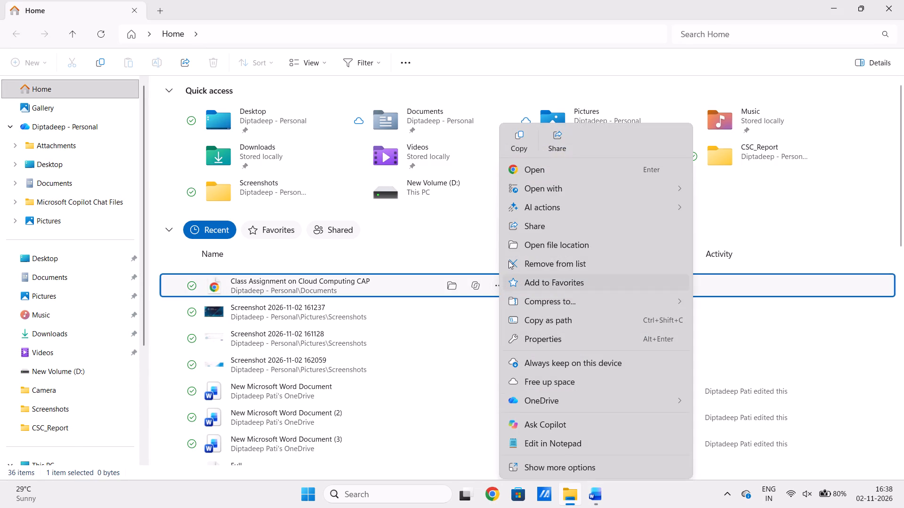
left_click(529, 236)
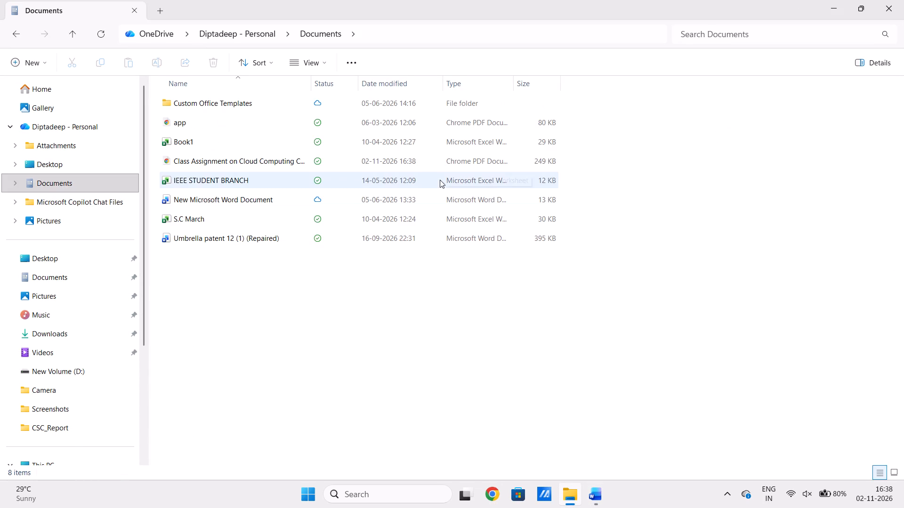
left_click(434, 165)
key("Delete")
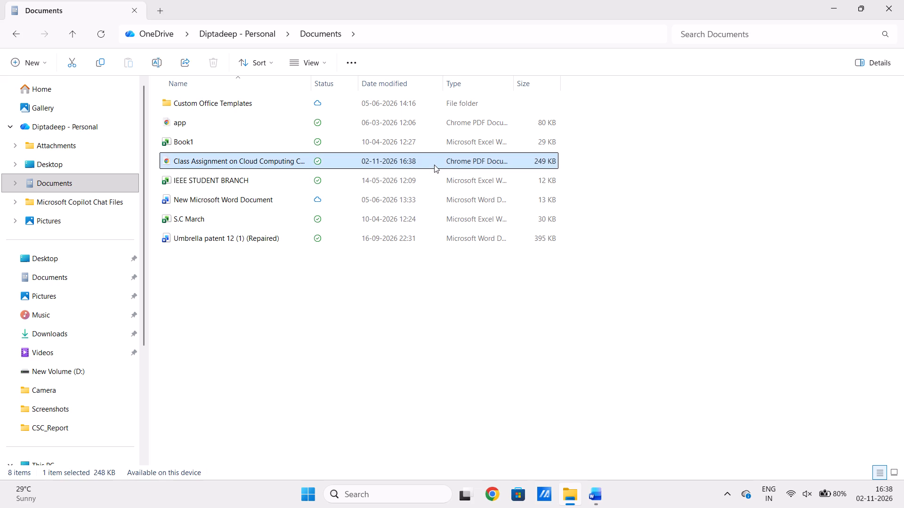
left_click(903, 0)
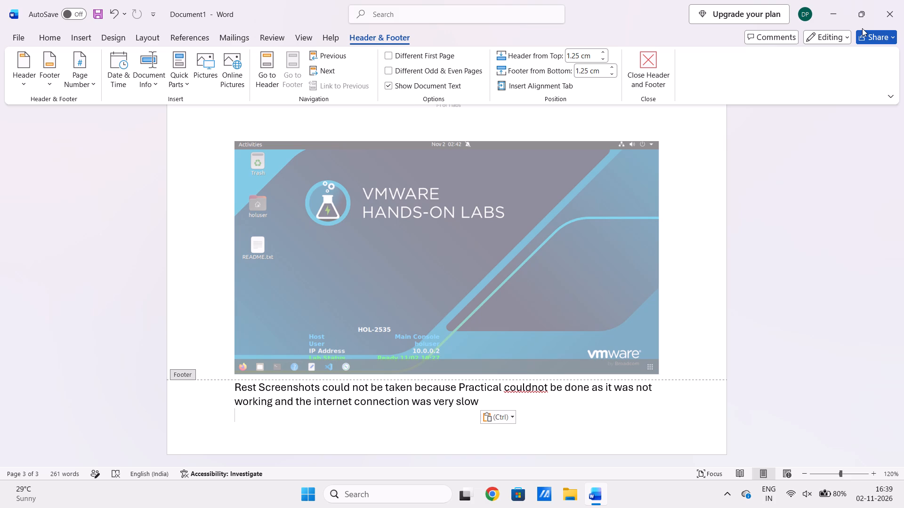
Back in Word, delete the "Rest Screenshots could not be taken" note from the page 1 footer and return to the body text.
scroll(862, 28, "up", 4)
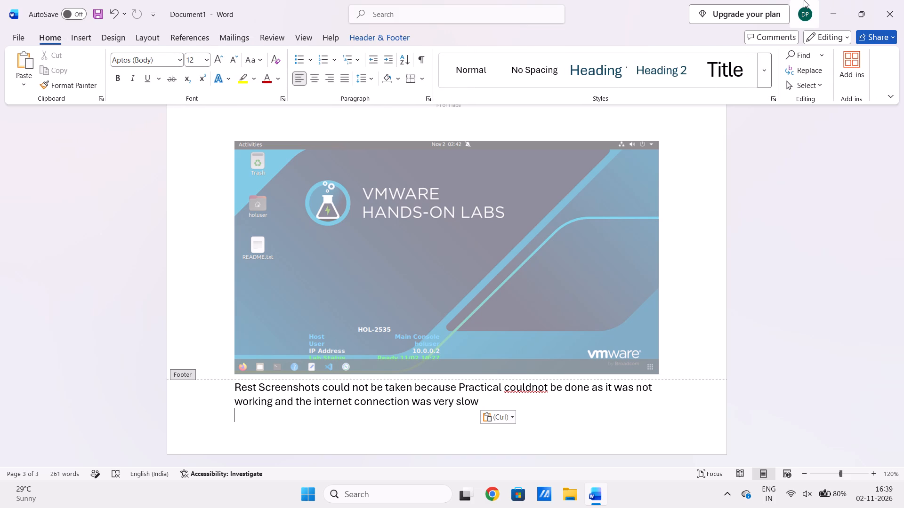
scroll(804, 0, "up", 4)
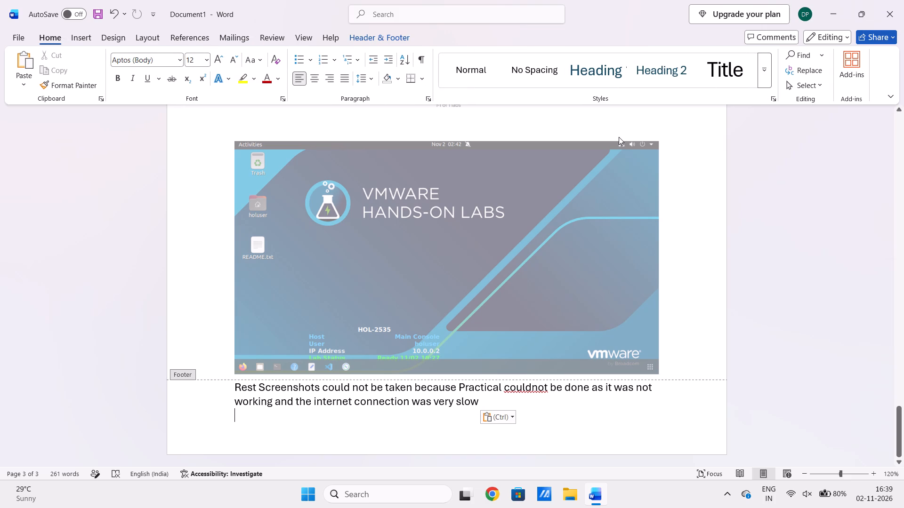
scroll(522, 277, "up", 3)
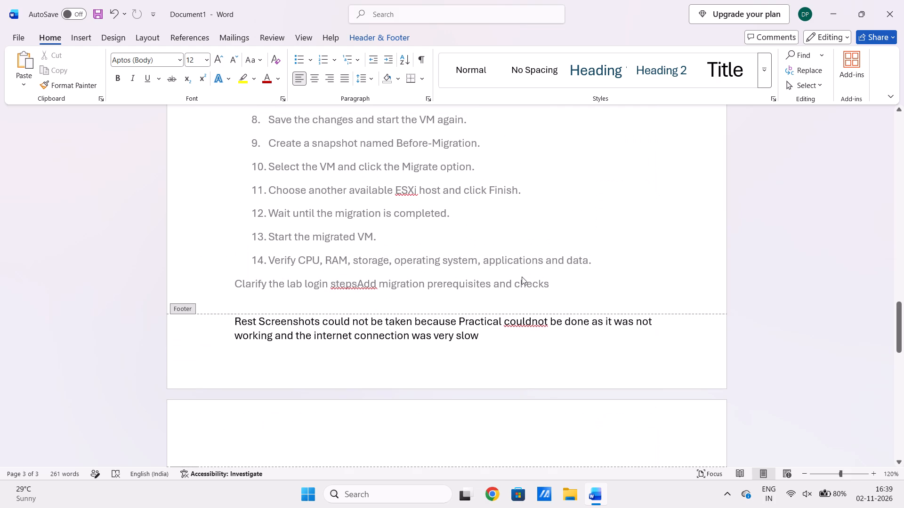
scroll(522, 277, "up", 6)
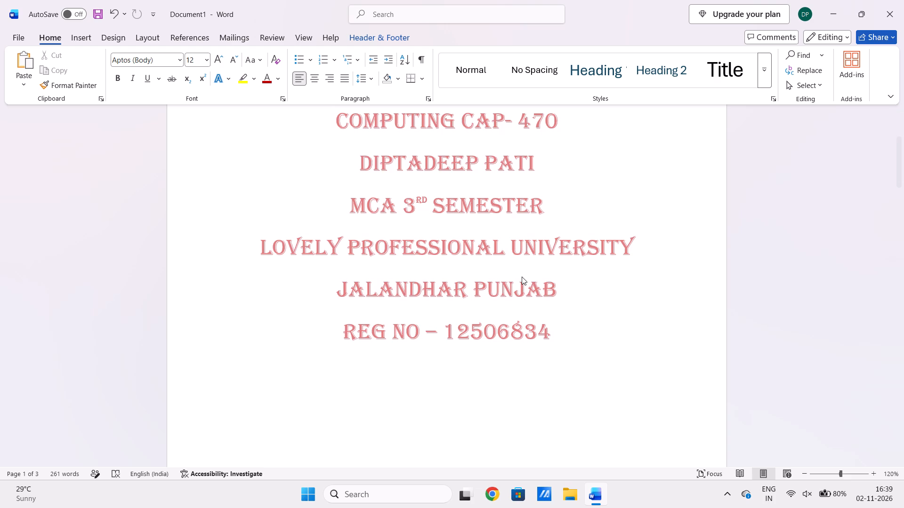
scroll(524, 267, "down", 1)
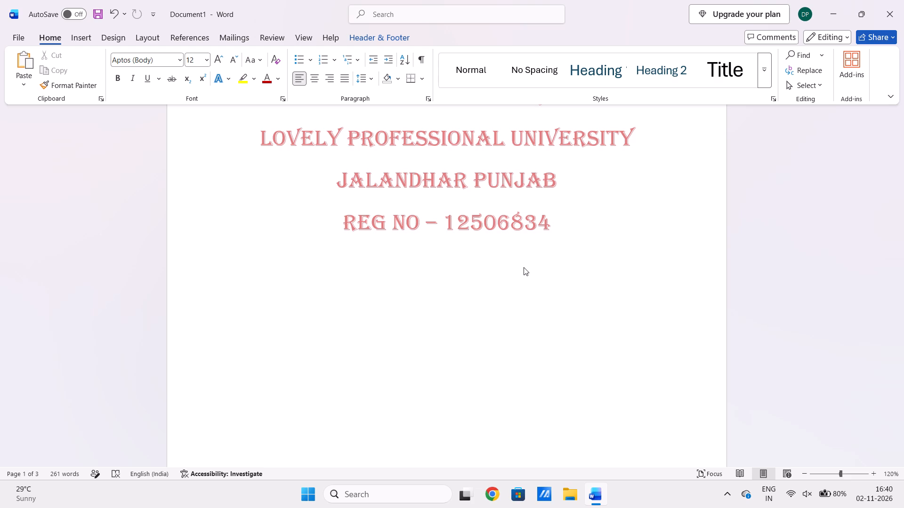
scroll(524, 267, "left", 1)
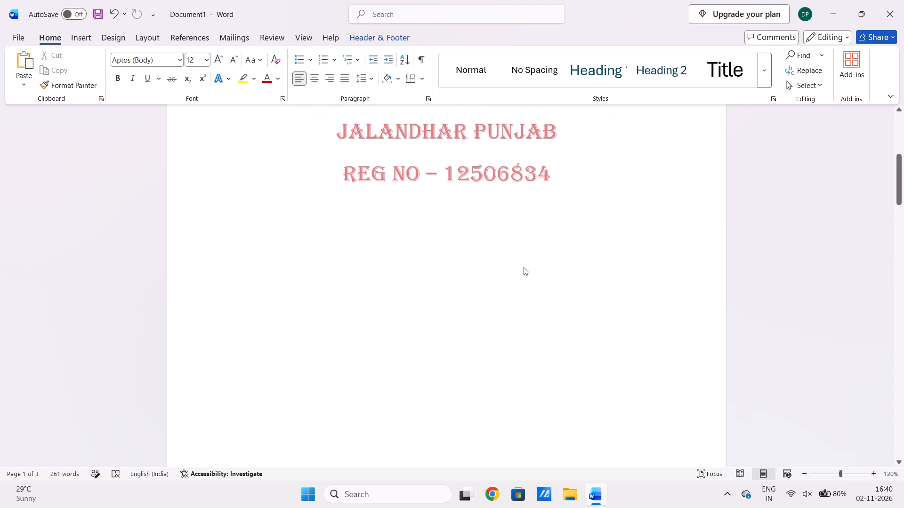
scroll(524, 267, "left", 1)
scroll(524, 267, "down", 1)
left_click(488, 200)
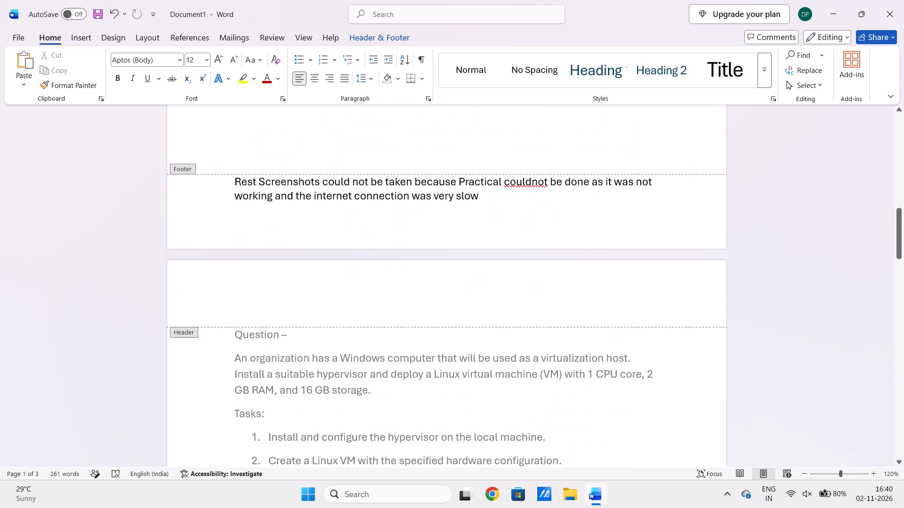
key("ctrl+a")
key("BackSpace")
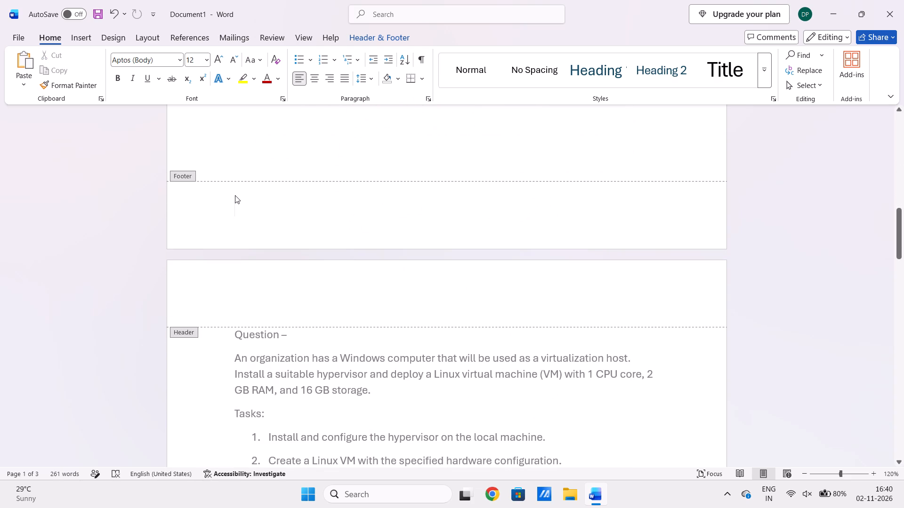
left_click(173, 174)
triple_click(173, 174)
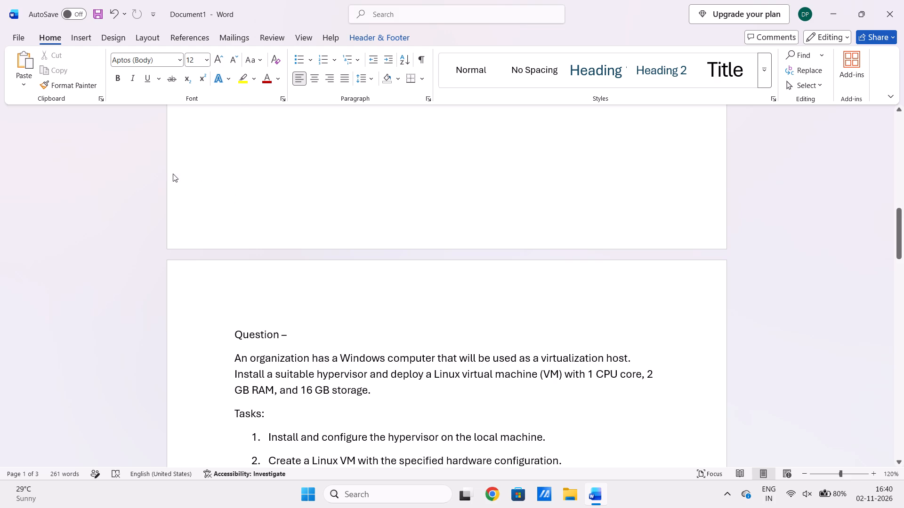
left_click(234, 239)
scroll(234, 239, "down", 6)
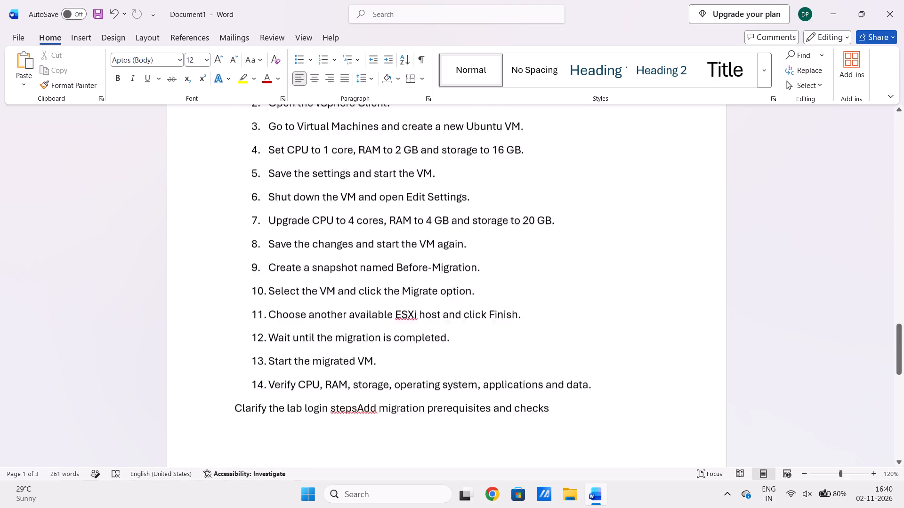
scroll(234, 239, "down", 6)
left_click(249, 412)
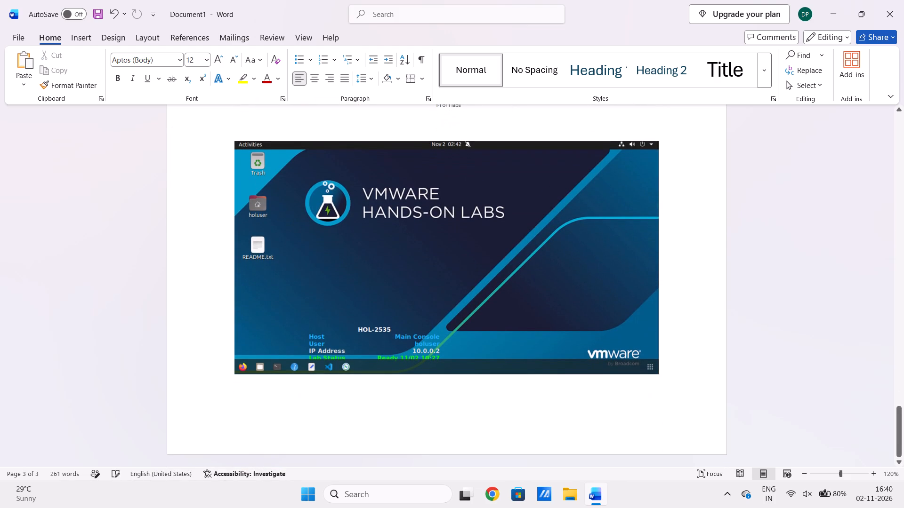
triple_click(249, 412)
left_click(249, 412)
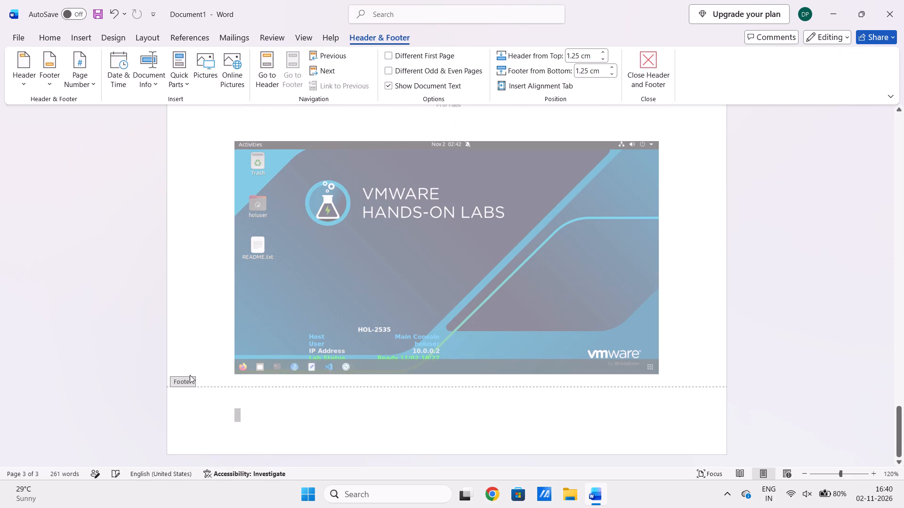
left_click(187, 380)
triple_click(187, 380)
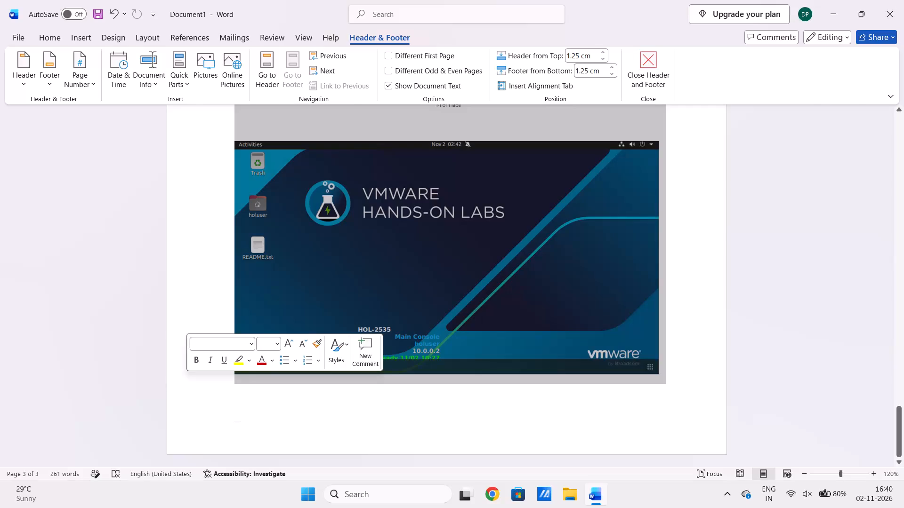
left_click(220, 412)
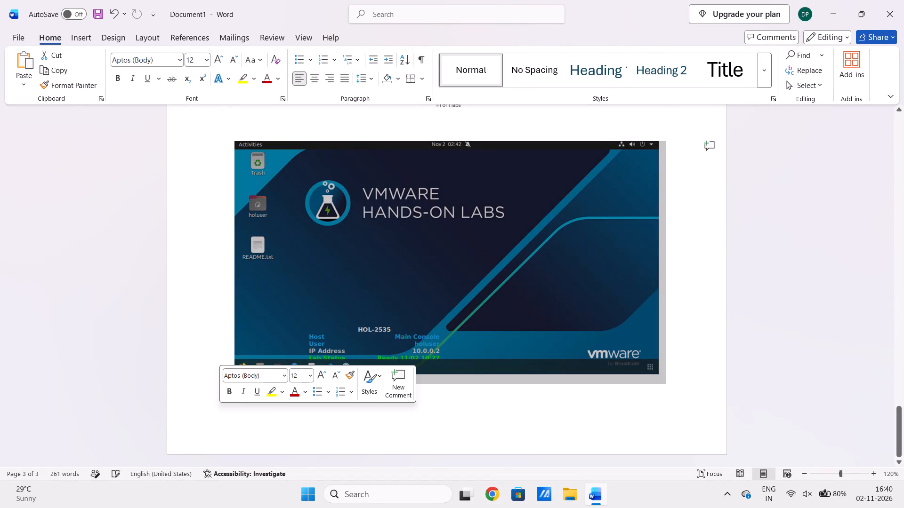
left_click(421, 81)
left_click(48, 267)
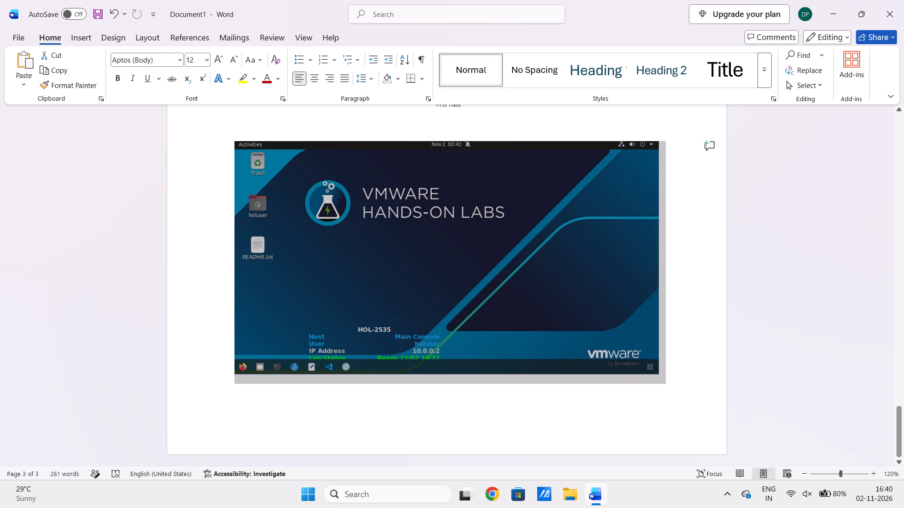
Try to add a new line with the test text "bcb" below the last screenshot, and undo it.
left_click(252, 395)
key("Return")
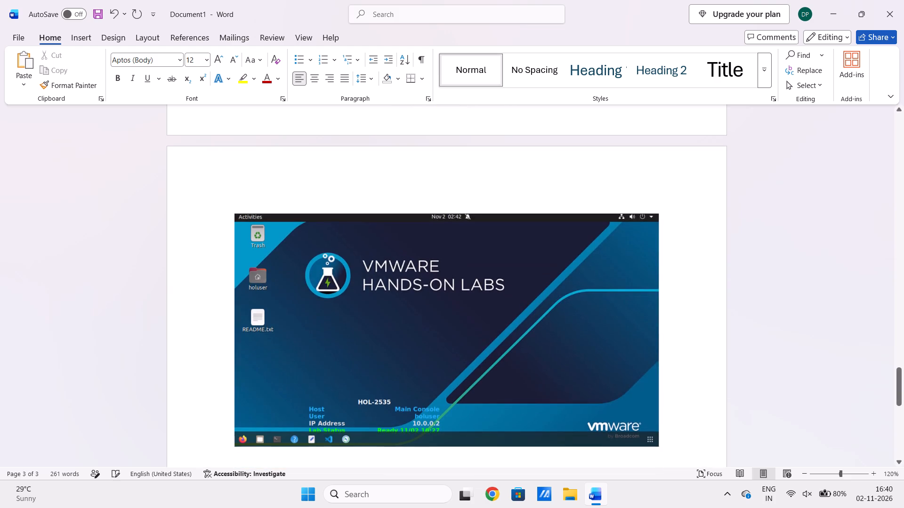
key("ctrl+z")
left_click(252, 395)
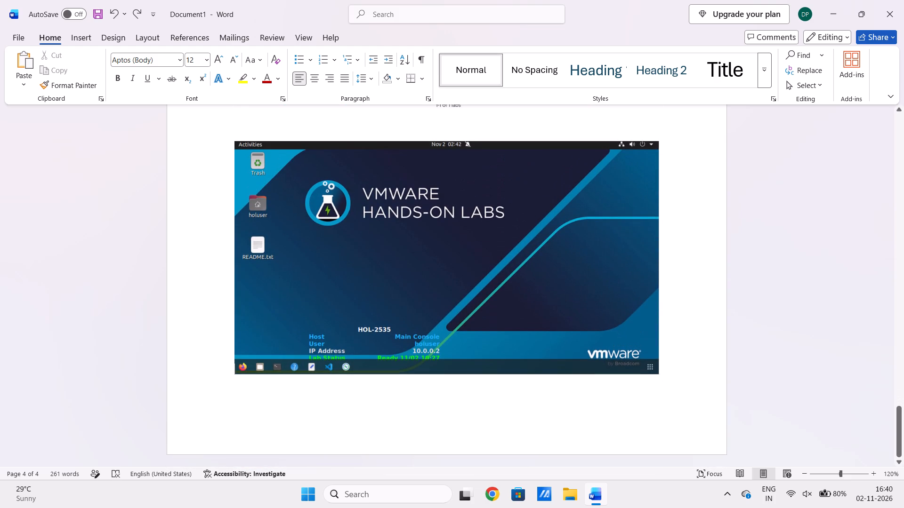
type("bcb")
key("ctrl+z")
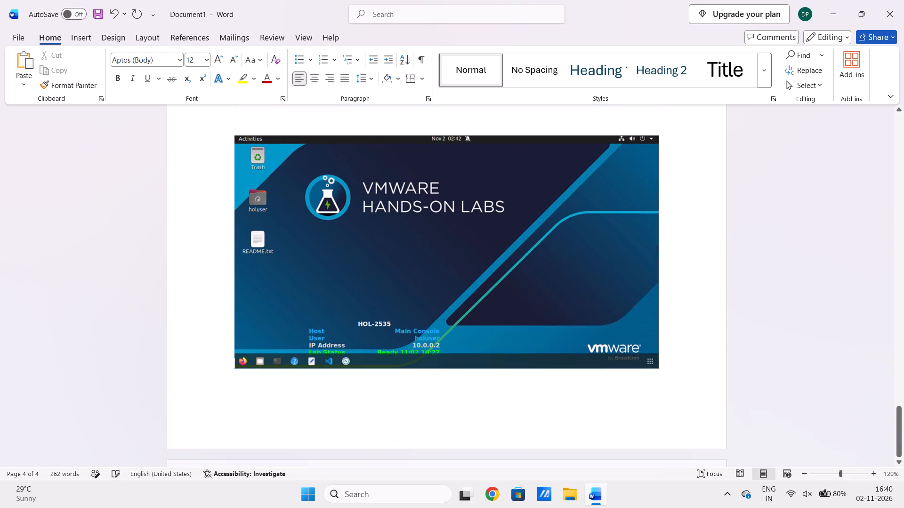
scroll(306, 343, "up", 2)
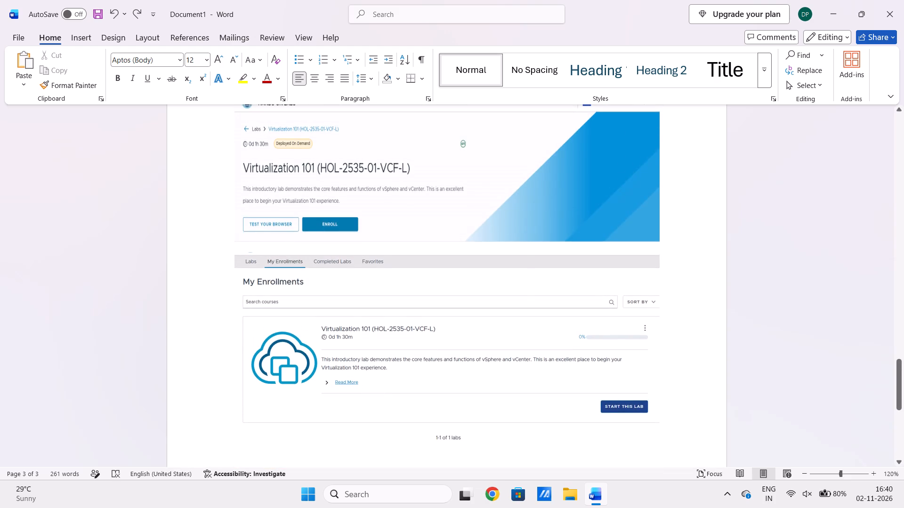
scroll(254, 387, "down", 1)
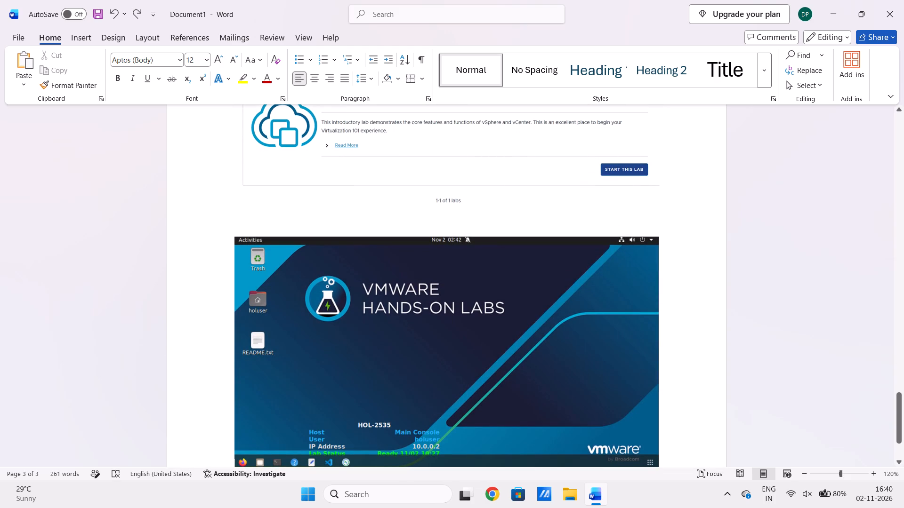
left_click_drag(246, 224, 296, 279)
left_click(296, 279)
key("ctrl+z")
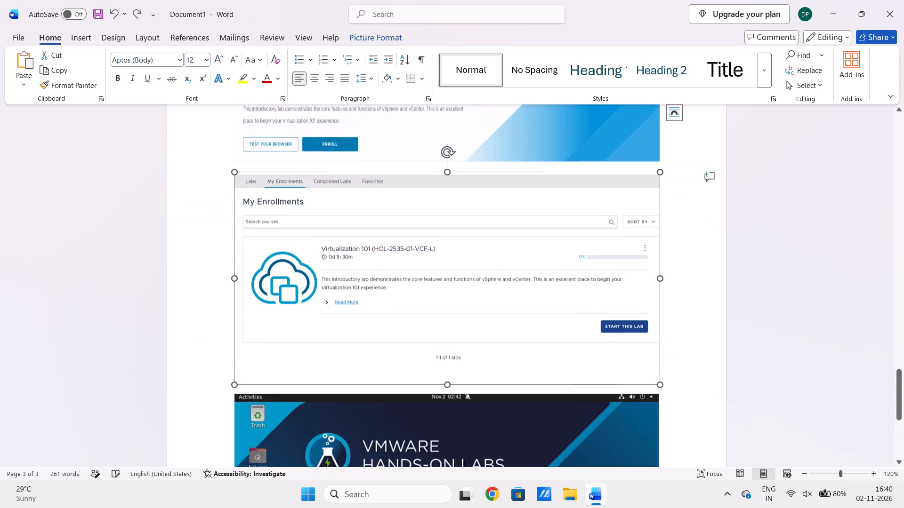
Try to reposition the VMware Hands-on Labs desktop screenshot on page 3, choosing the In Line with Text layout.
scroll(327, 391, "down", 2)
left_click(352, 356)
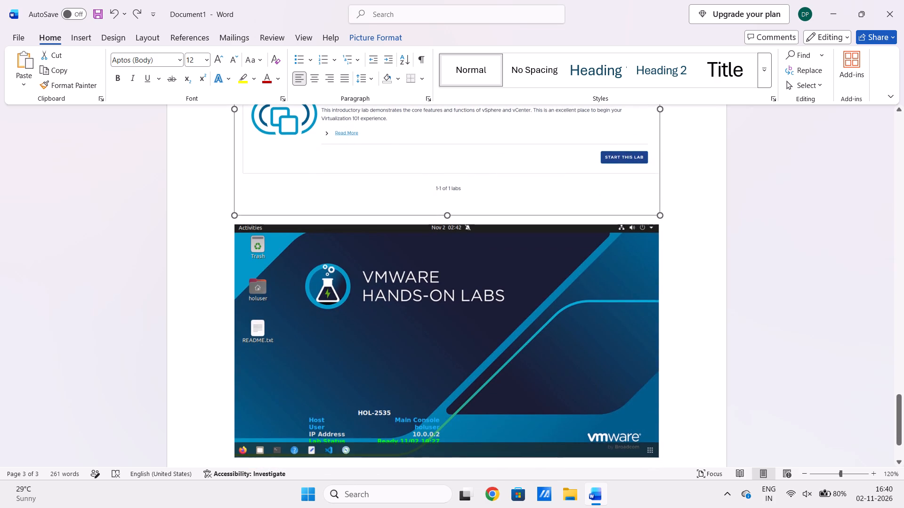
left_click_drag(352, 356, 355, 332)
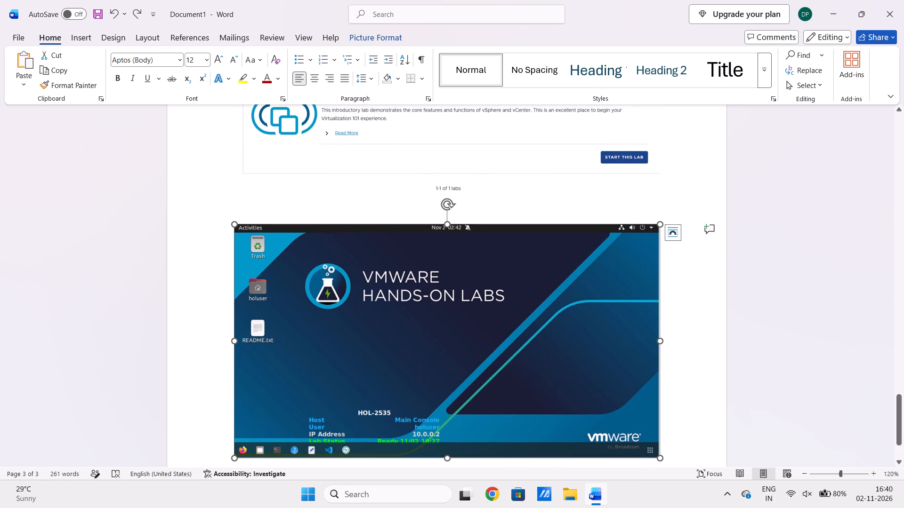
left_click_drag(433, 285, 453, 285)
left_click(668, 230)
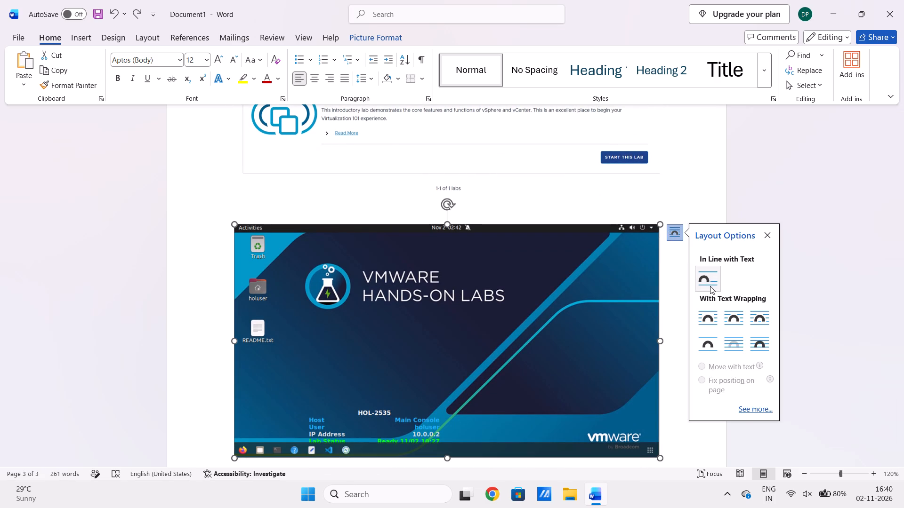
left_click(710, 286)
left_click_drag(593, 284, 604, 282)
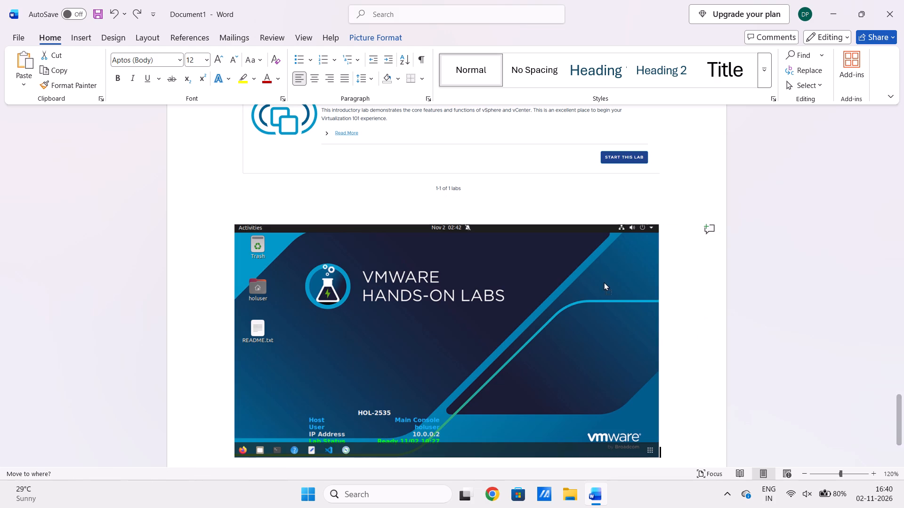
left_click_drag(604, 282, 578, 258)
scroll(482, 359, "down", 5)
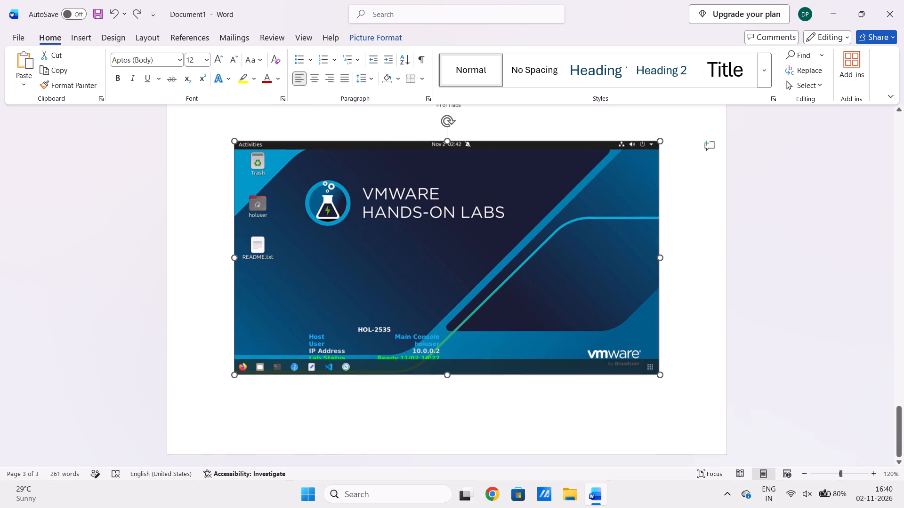
Start a new line below the last VMware desktop screenshot and paste the "Rest Screenshots could not be taken" note there.
left_click(462, 408)
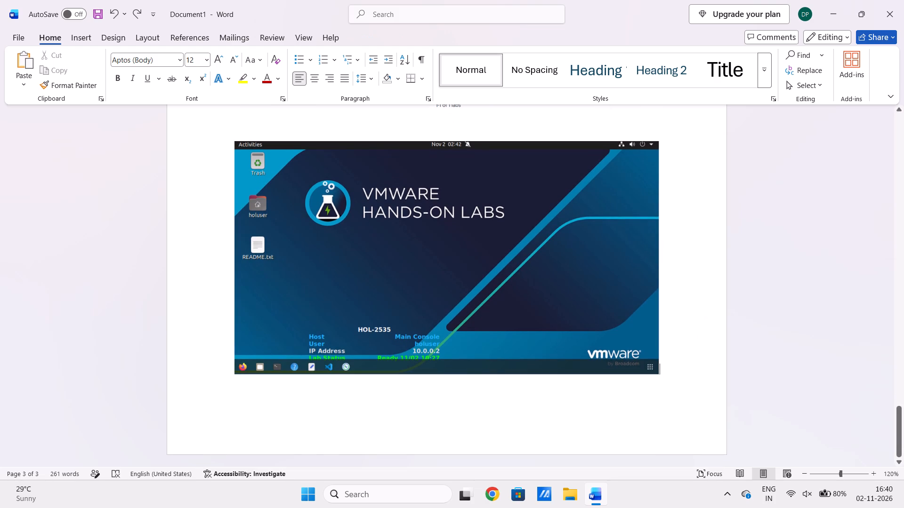
key("Return")
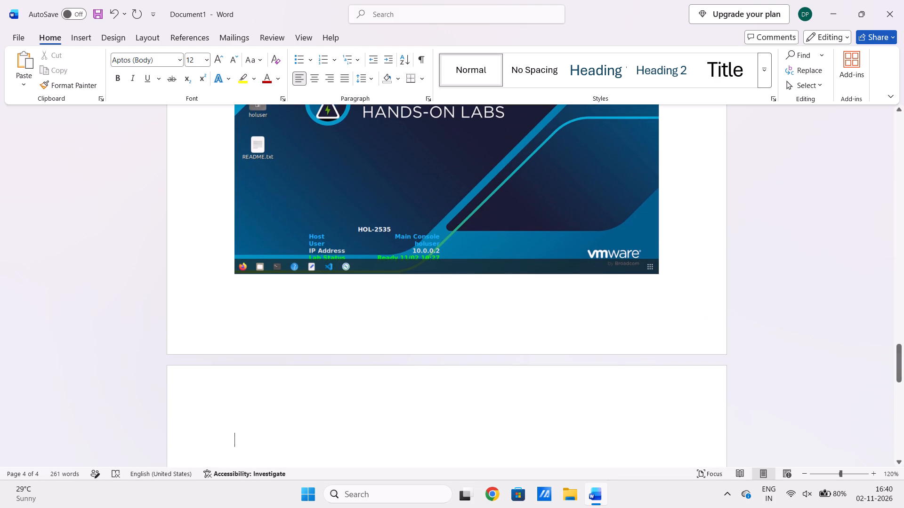
scroll(674, 202, "up", 5)
scroll(719, 0, "down", 5)
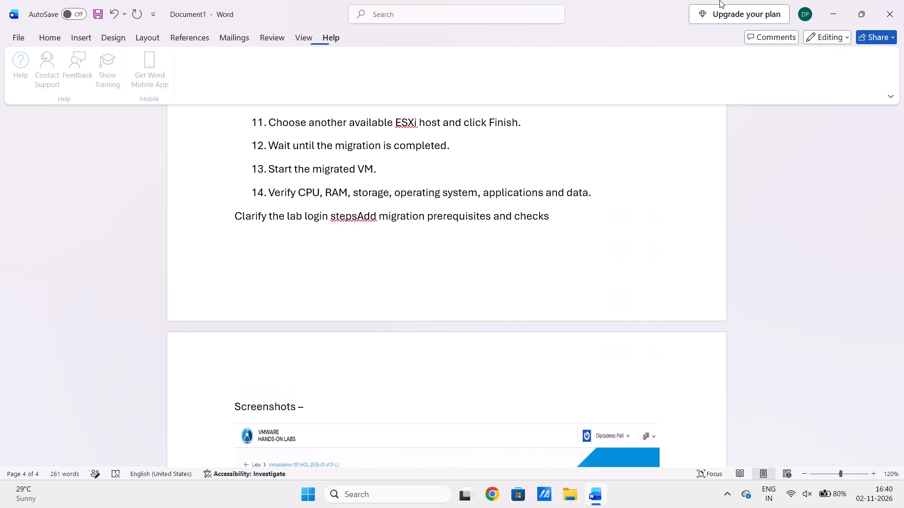
scroll(734, 13, "down", 4)
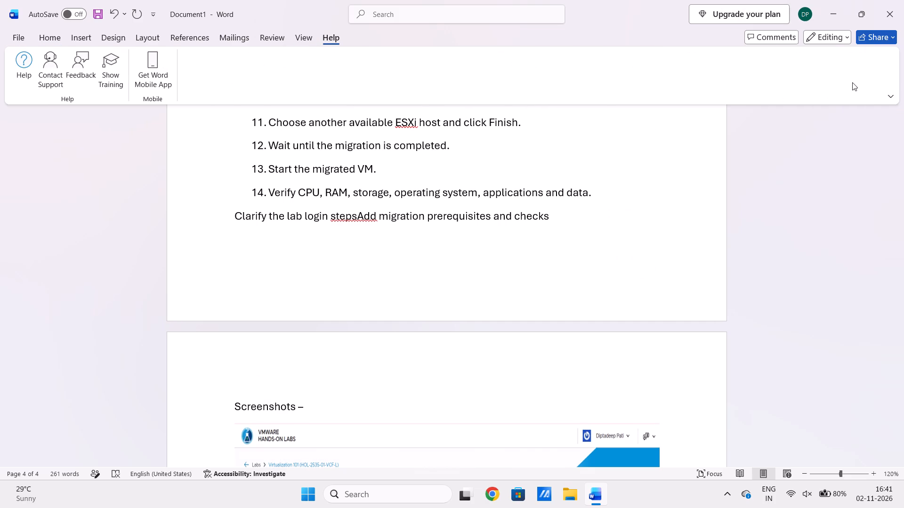
scroll(615, 305, "down", 6)
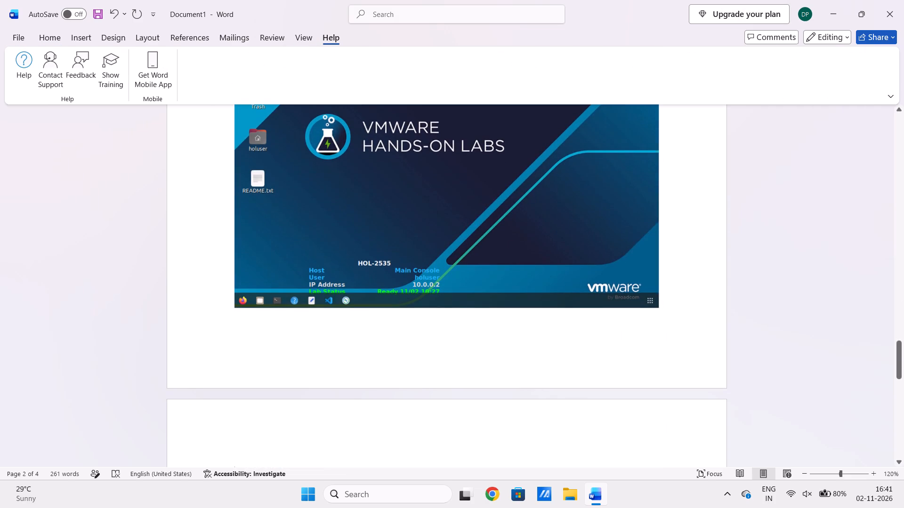
left_click(523, 251)
key("Return")
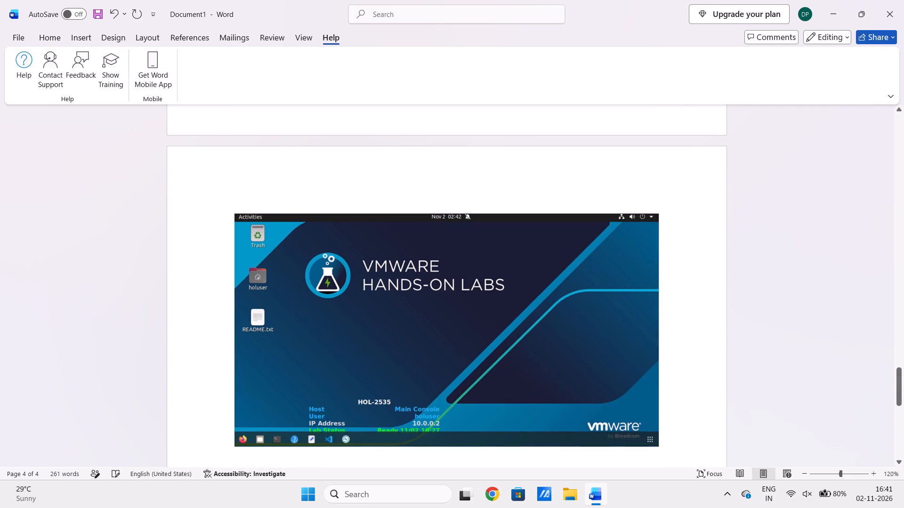
scroll(507, 312, "down", 2)
left_click(431, 227)
scroll(431, 227, "up", 1)
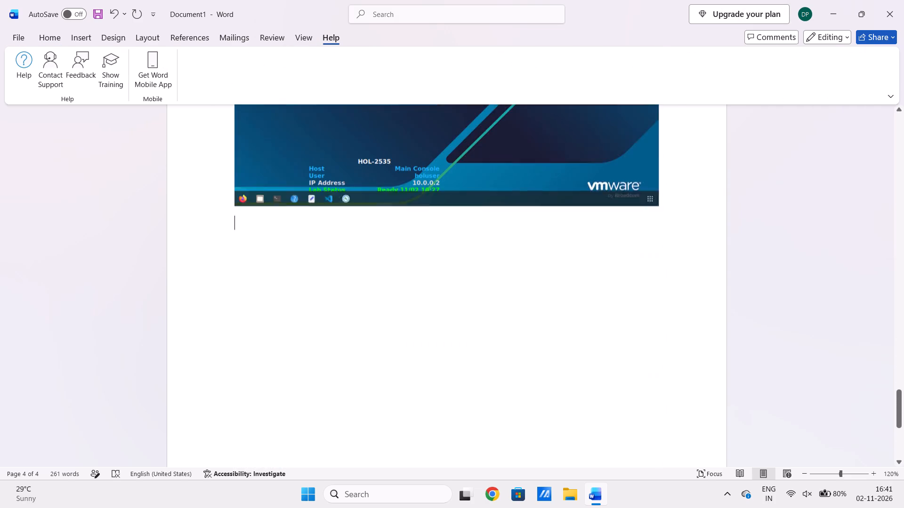
scroll(431, 227, "up", 1)
key("ctrl+v")
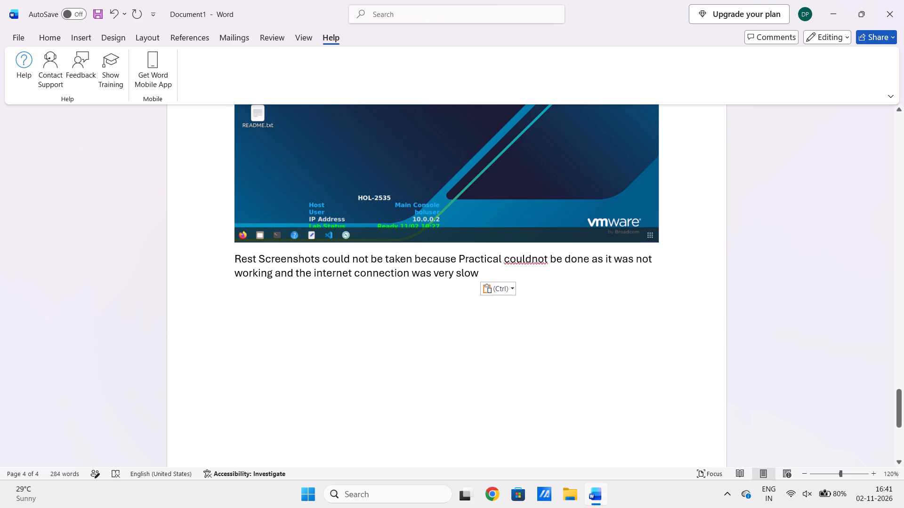
left_click_drag(495, 270, 492, 270)
left_click_drag(492, 270, 217, 252)
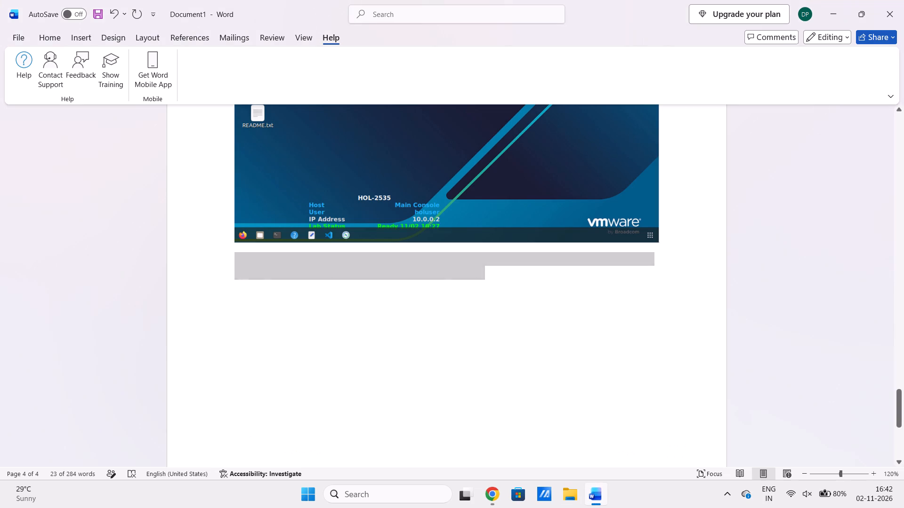
key("ctrl+v")
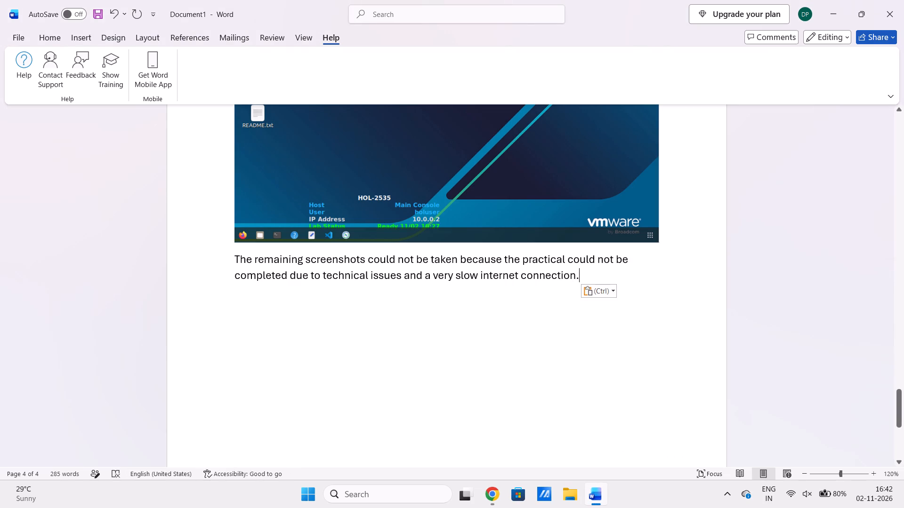
Replace the note with two blank lines and paste the rewritten sentence again beneath them.
left_click_drag(589, 271, 343, 299)
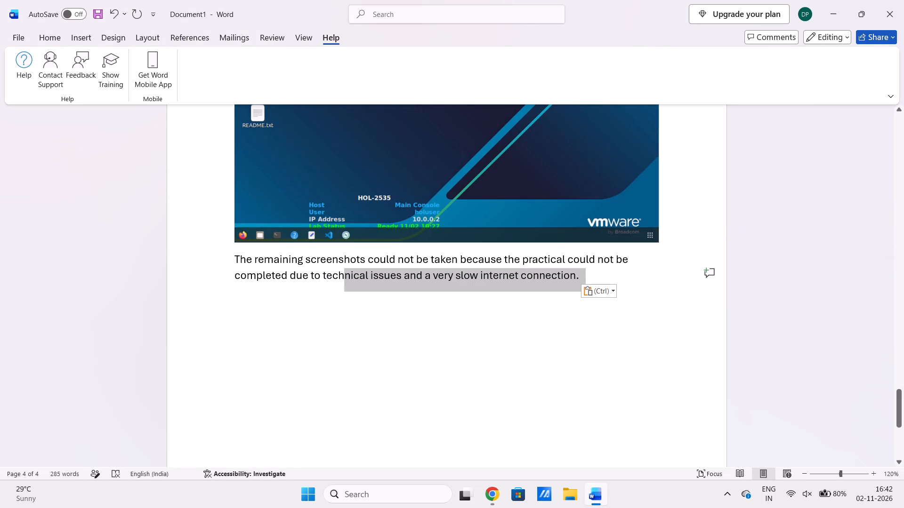
left_click_drag(343, 299, 233, 255)
key("Return")
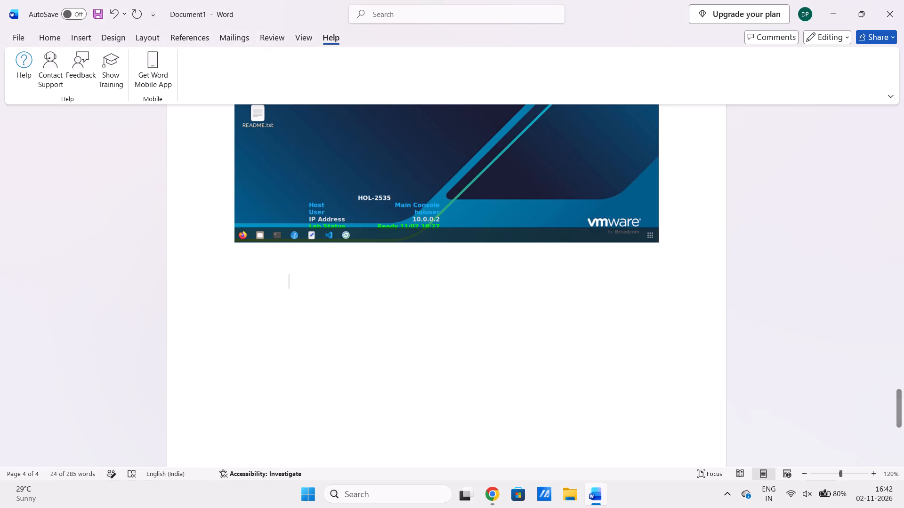
key("Return")
key("ctrl+v")
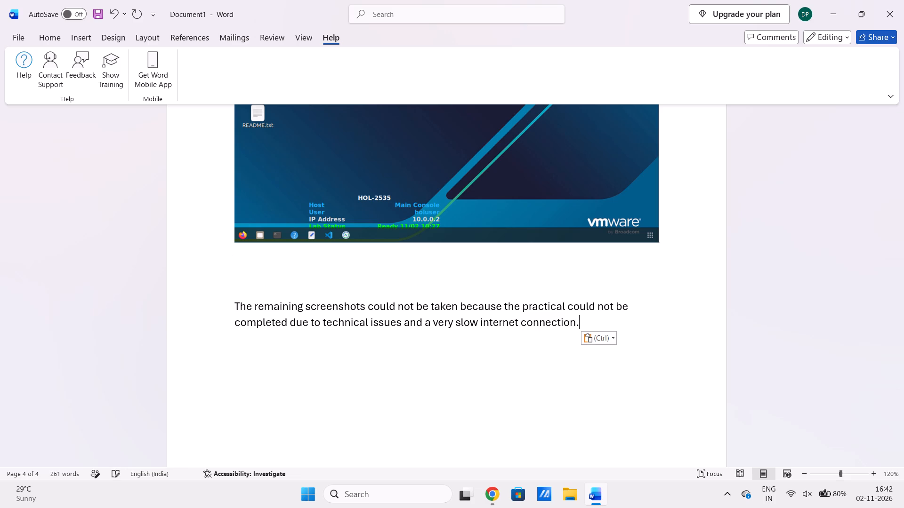
Format the remaining-screenshots note below the last screenshot in the Algerian font at size 24.
left_click_drag(589, 323, 186, 271)
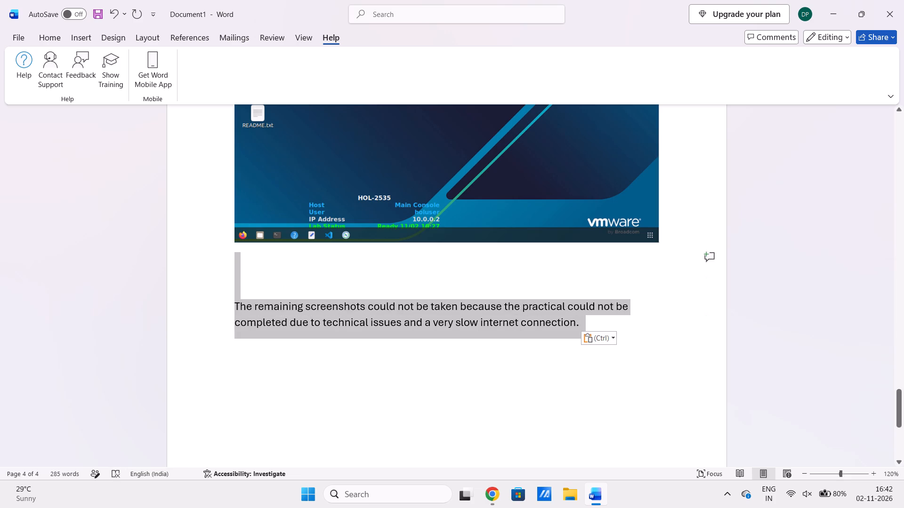
left_click_drag(186, 271, 180, 270)
left_click(43, 36)
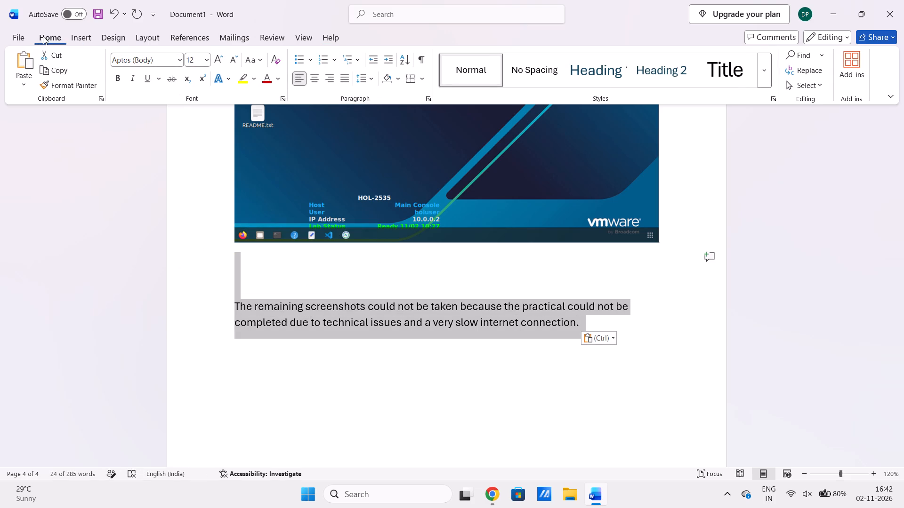
left_click(177, 60)
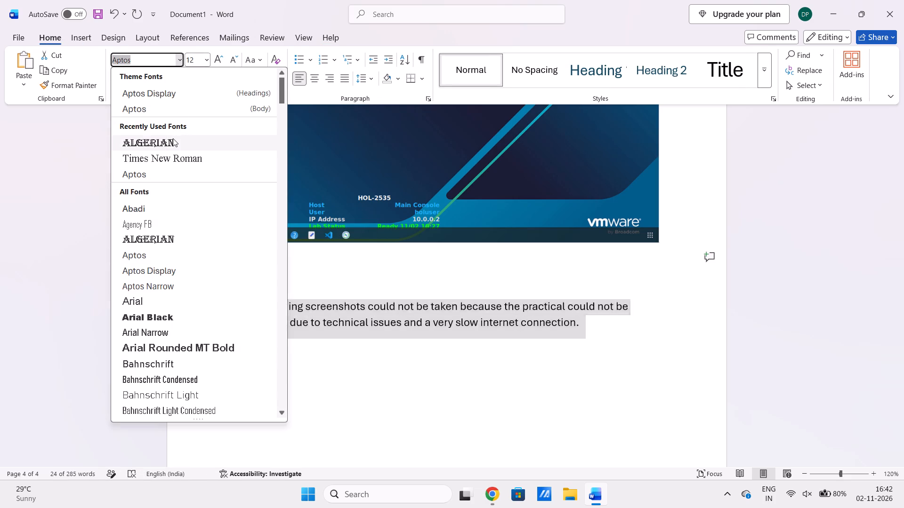
left_click(173, 140)
left_click(206, 60)
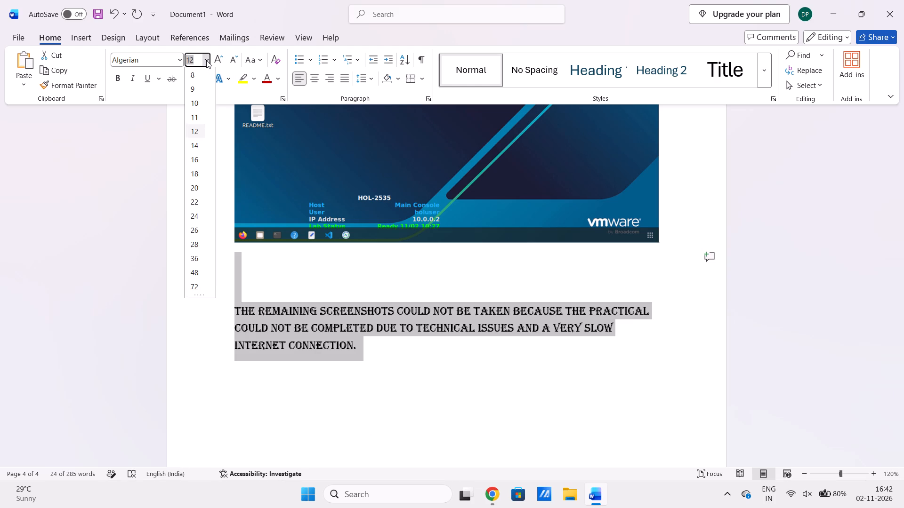
scroll(194, 209, "down", 2)
left_click(194, 209)
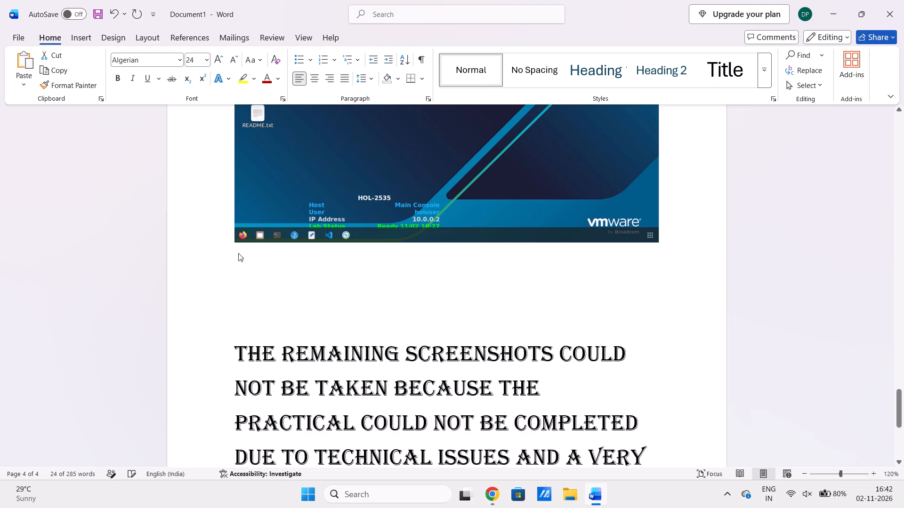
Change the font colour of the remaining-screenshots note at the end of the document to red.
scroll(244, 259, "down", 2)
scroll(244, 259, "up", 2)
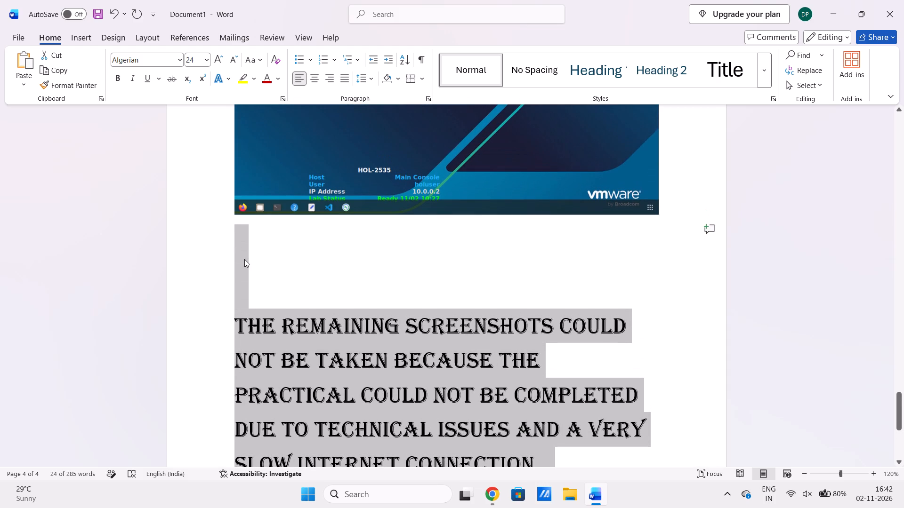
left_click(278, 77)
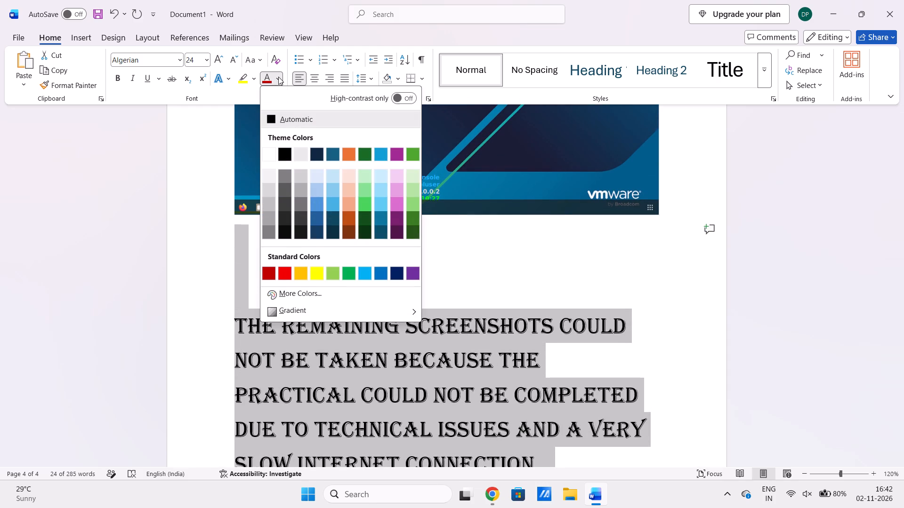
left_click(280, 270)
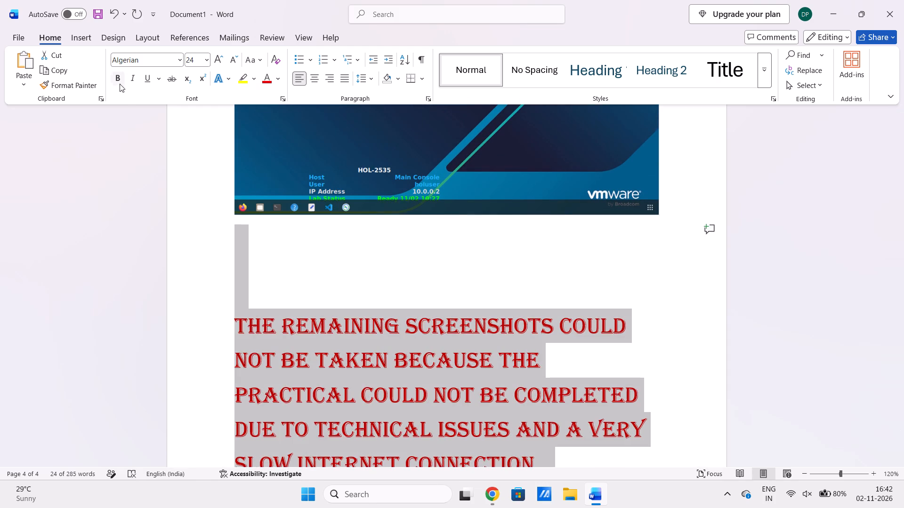
Make the remaining-screenshots note bold and set its font colour to black.
left_click(118, 81)
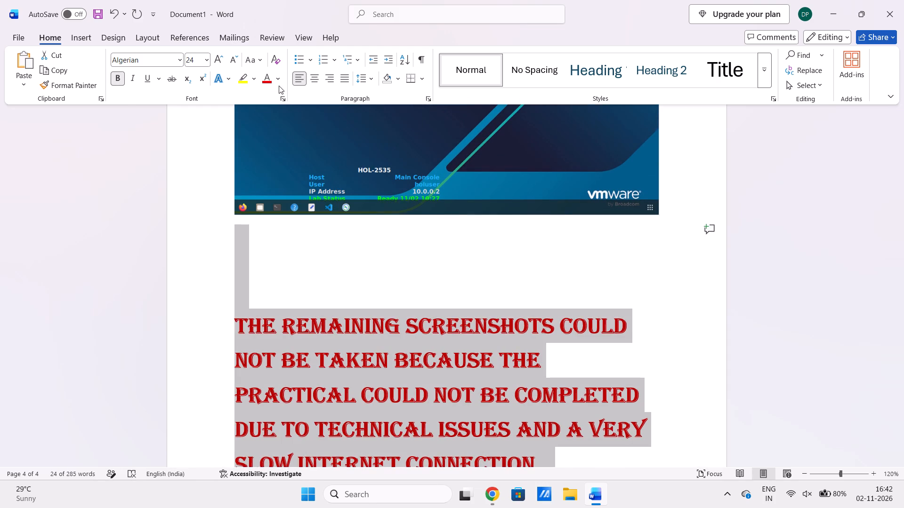
left_click(279, 86)
left_click(279, 82)
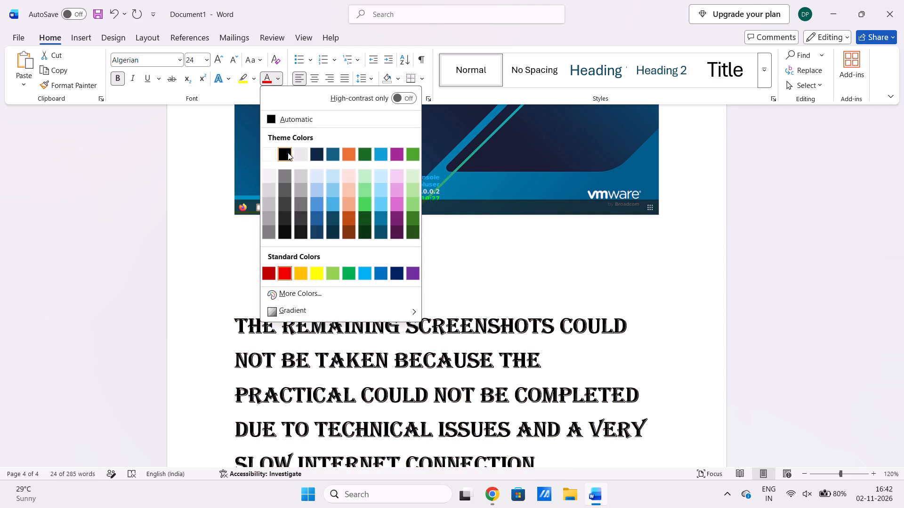
left_click(288, 152)
scroll(428, 290, "down", 3)
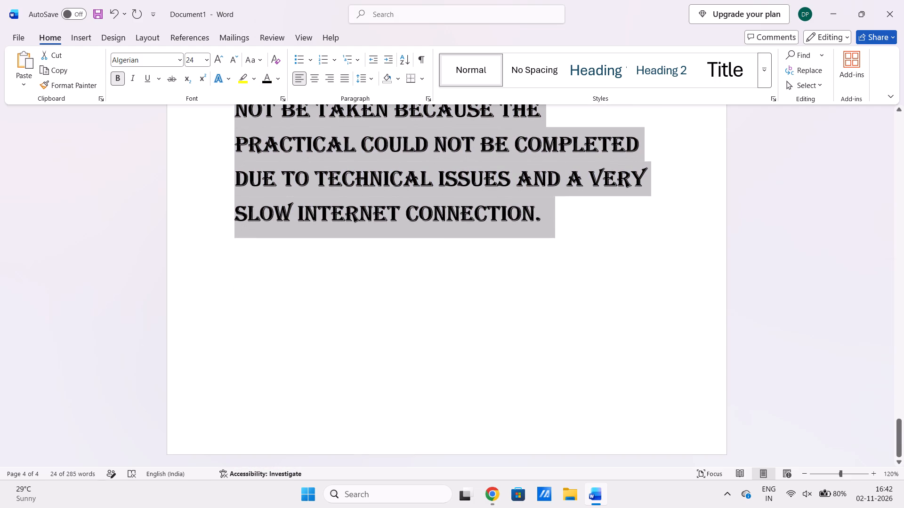
left_click(500, 303)
Stretch the My Enrollments screenshot vertically so that it fills more of the page, keeping its width.
scroll(500, 303, "up", 4)
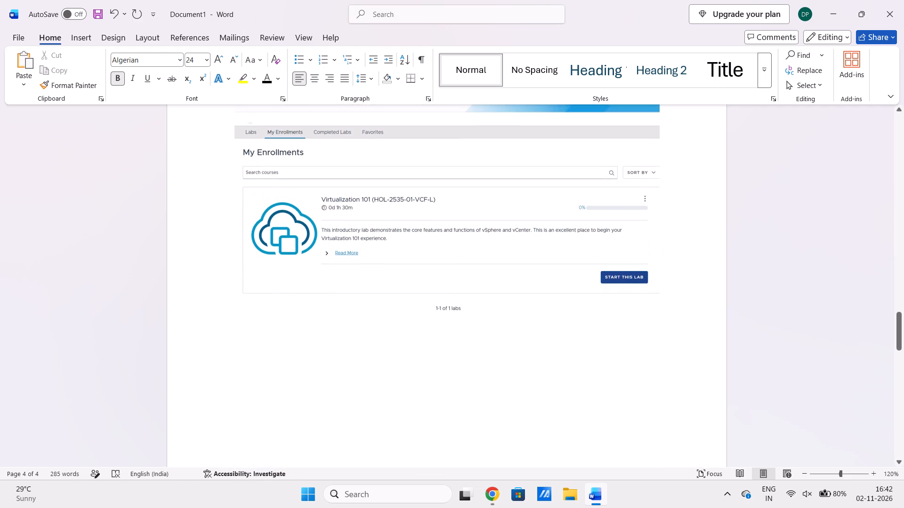
scroll(500, 303, "up", 1)
left_click(436, 394)
scroll(436, 394, "down", 1)
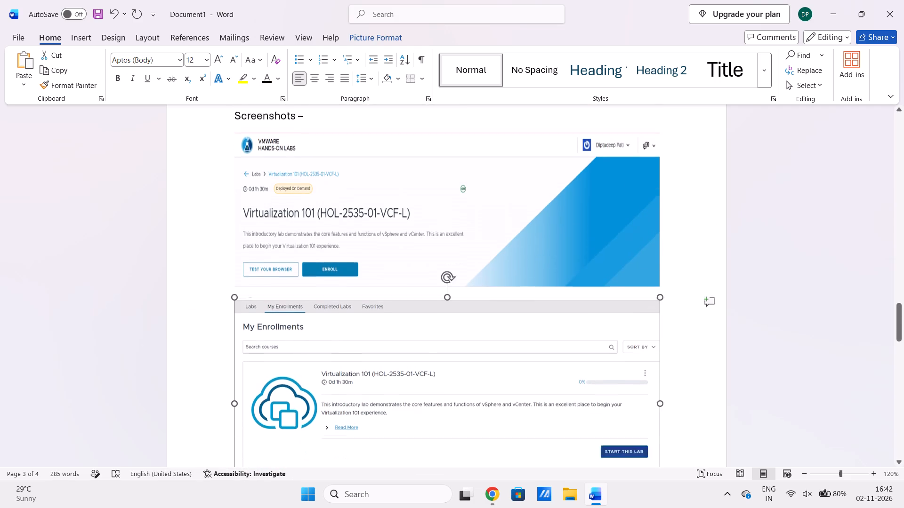
scroll(436, 394, "down", 2)
left_click_drag(446, 230, 458, 282)
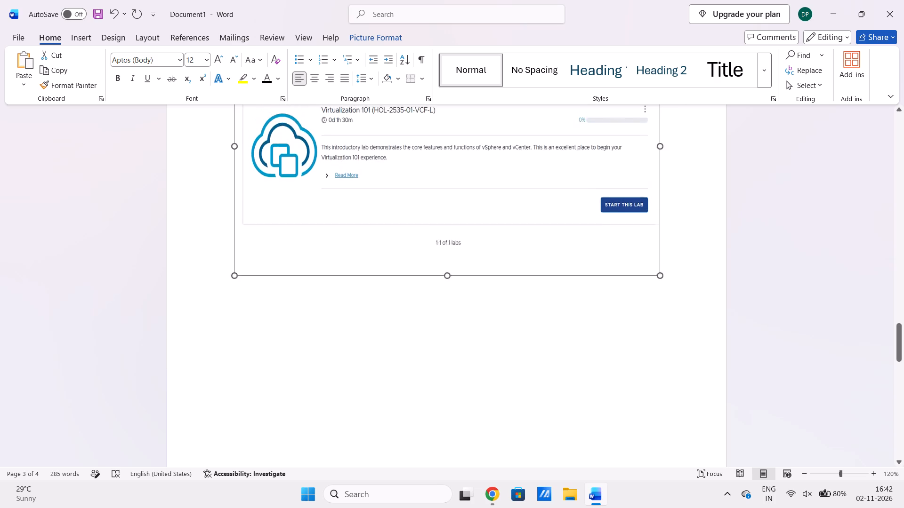
left_click_drag(458, 282, 465, 353)
left_click_drag(451, 282, 450, 328)
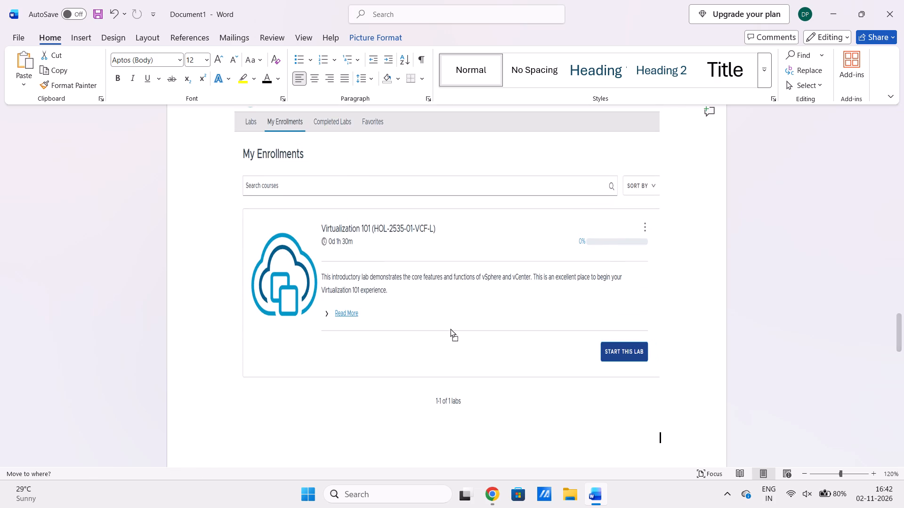
left_click_drag(450, 328, 450, 329)
left_click(214, 290)
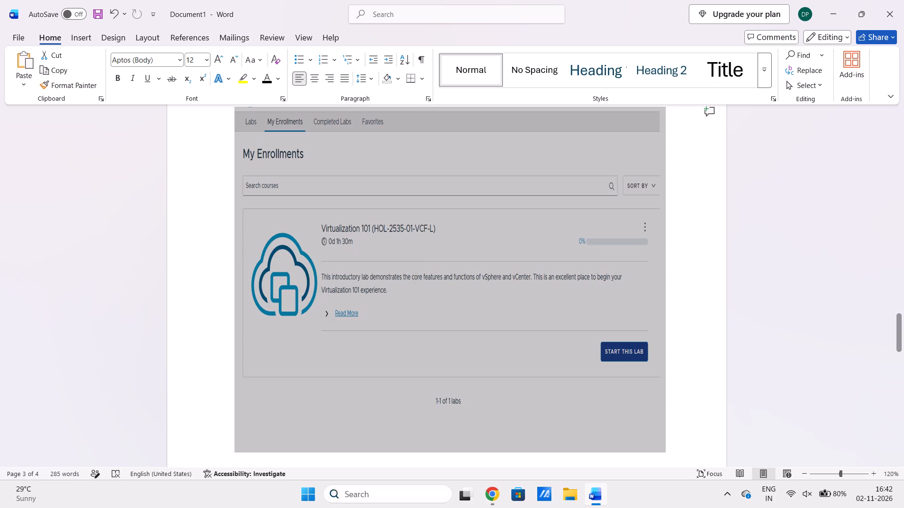
Close the Chrome window that holds the ChatGPT conversation and return to the document.
left_click(542, 390)
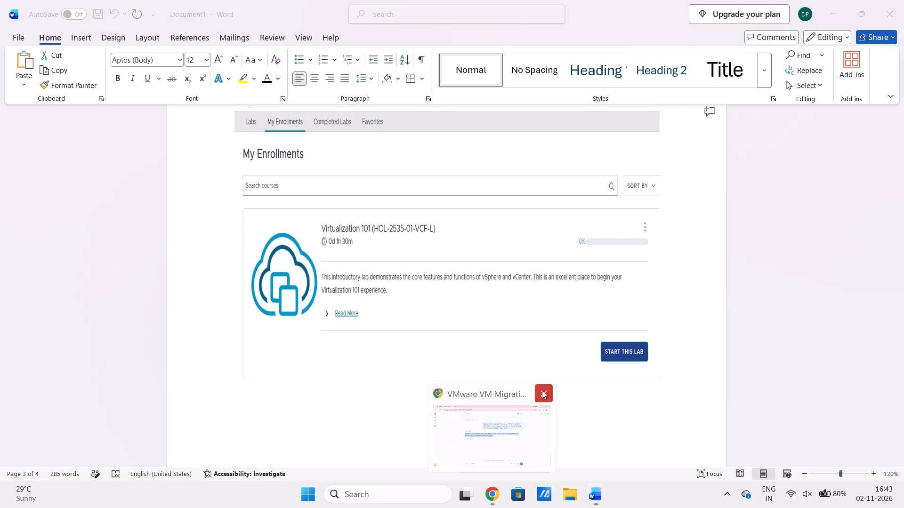
left_click(146, 287)
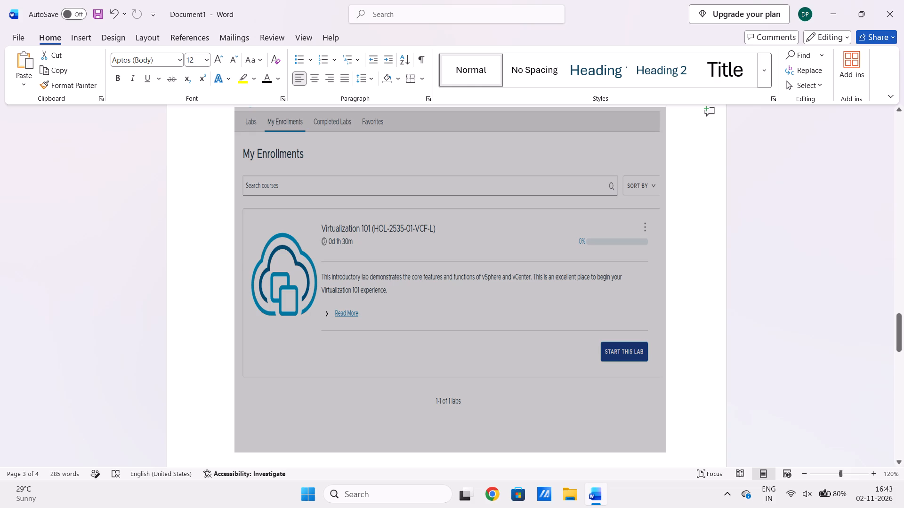
left_click(783, 311)
Set the My Enrollments screenshot to Square text wrapping and move it lower, leaving a gap beneath the first screenshot.
scroll(783, 311, "up", 1)
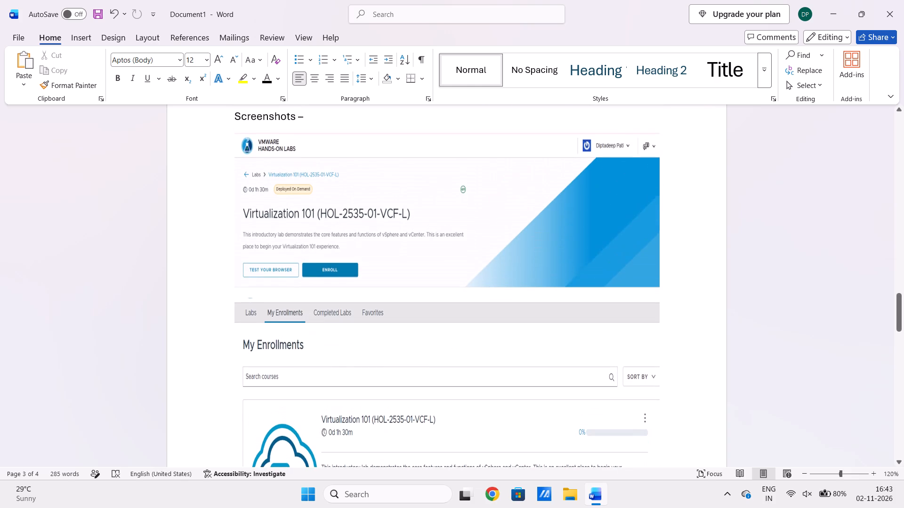
scroll(492, 326, "down", 6)
scroll(492, 326, "up", 1)
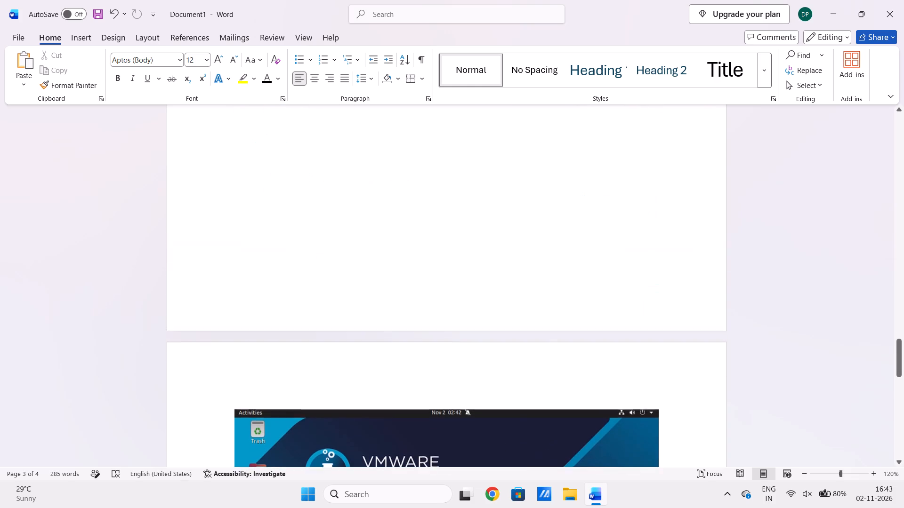
scroll(492, 326, "up", 3)
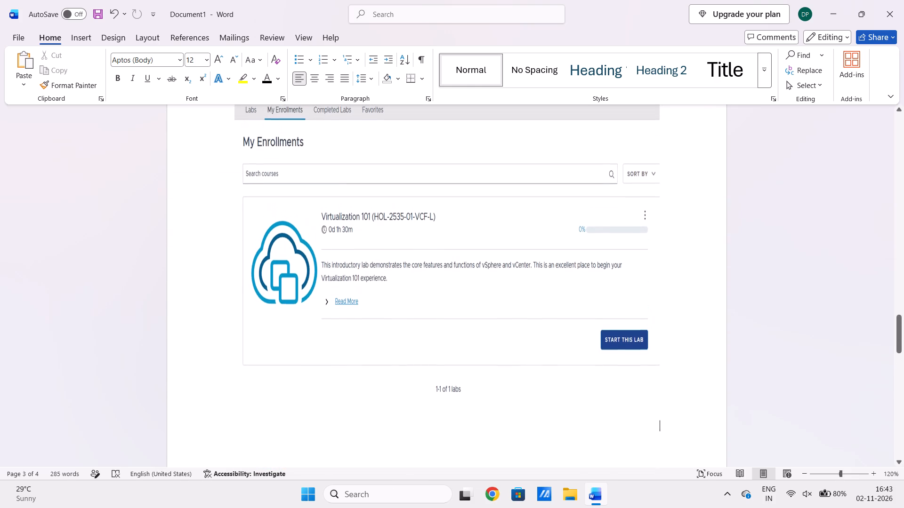
left_click(481, 305)
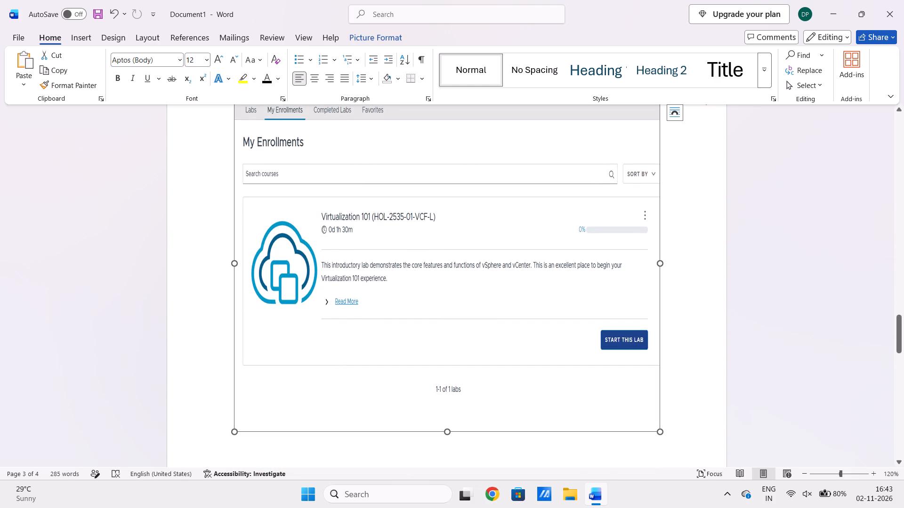
left_click_drag(457, 405, 470, 377)
left_click(470, 377)
left_click(678, 114)
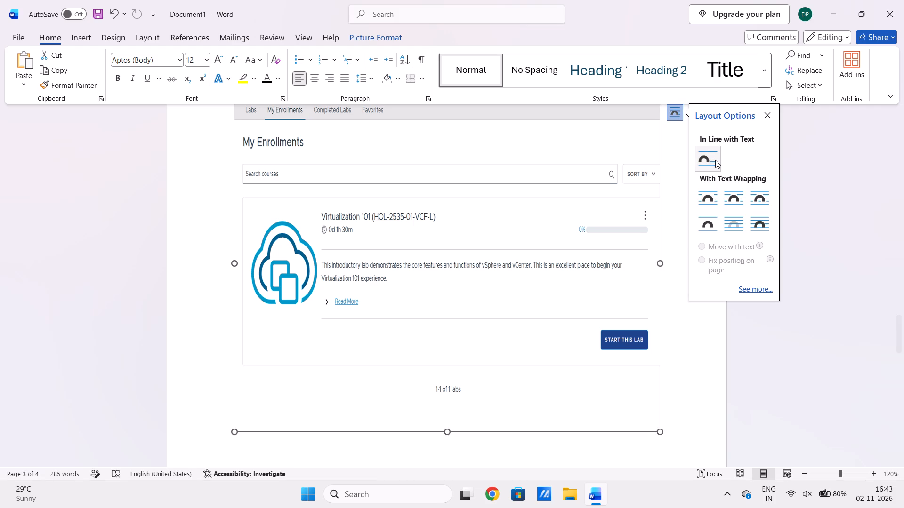
left_click(710, 200)
left_click_drag(567, 249, 551, 314)
scroll(551, 314, "up", 1)
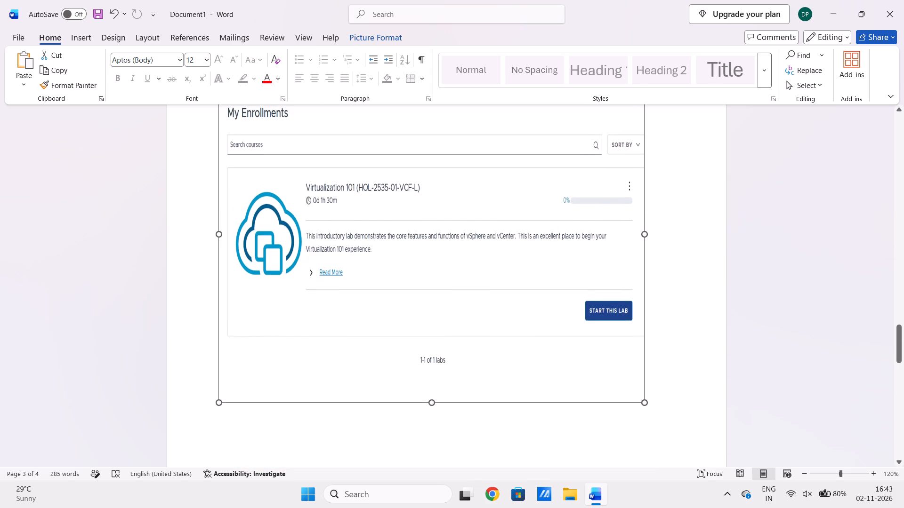
left_click_drag(519, 294, 519, 338)
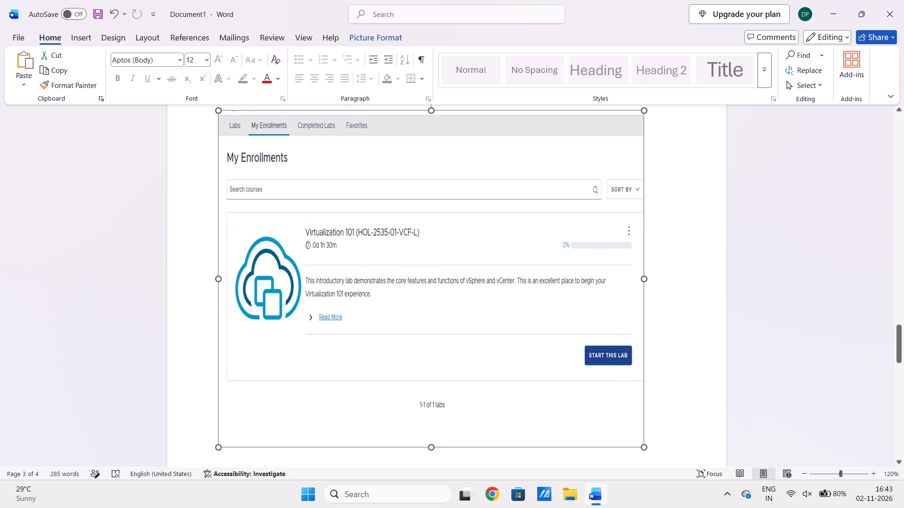
left_click(727, 242)
Stretch the Virtualization 101 screenshot under the Screenshots heading to be taller and make it slightly narrower.
scroll(661, 248, "up", 2)
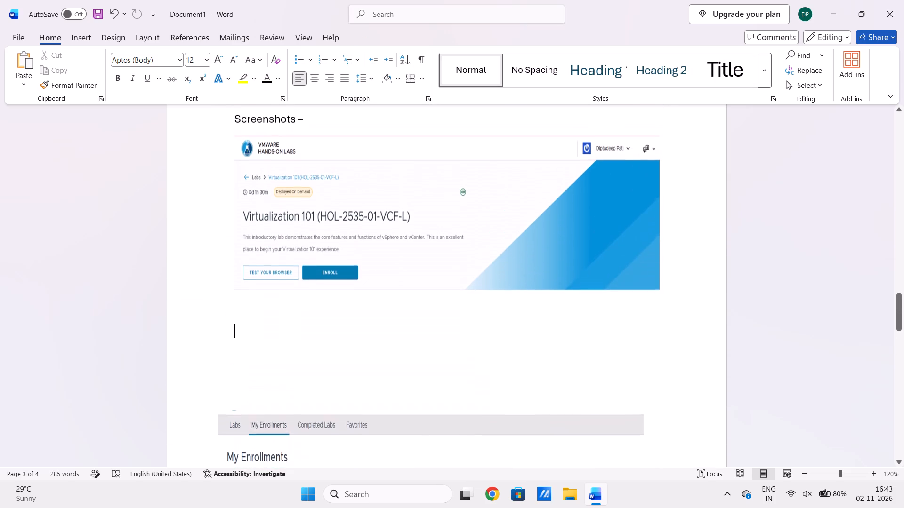
left_click(588, 252)
left_click_drag(449, 292, 448, 298)
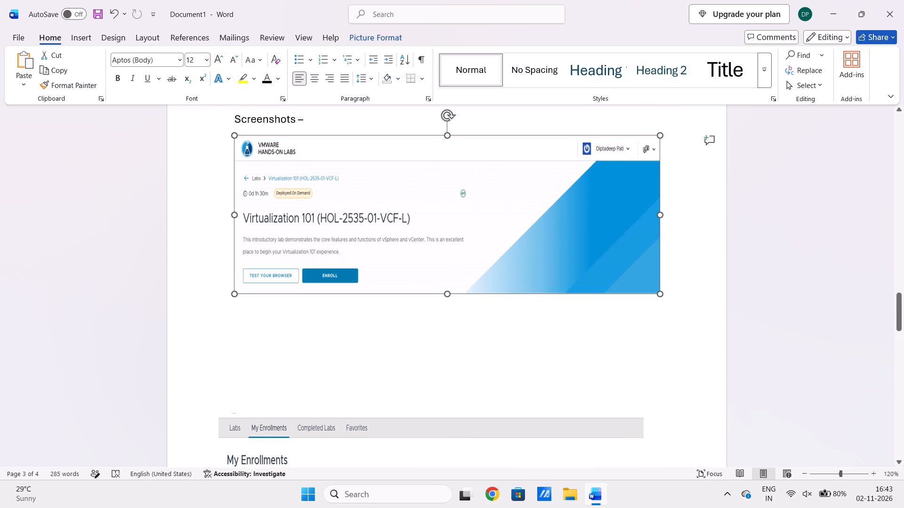
left_click_drag(448, 298, 443, 374)
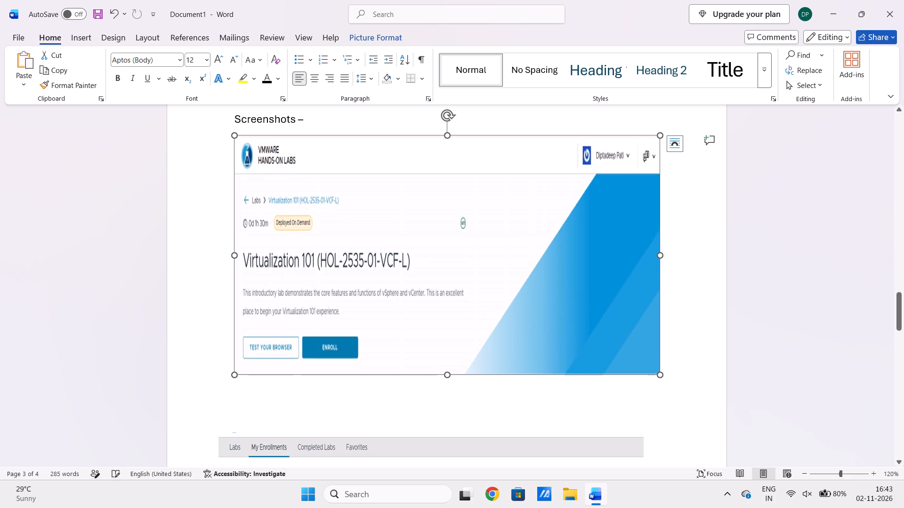
left_click_drag(234, 254, 250, 254)
left_click_drag(248, 254, 217, 249)
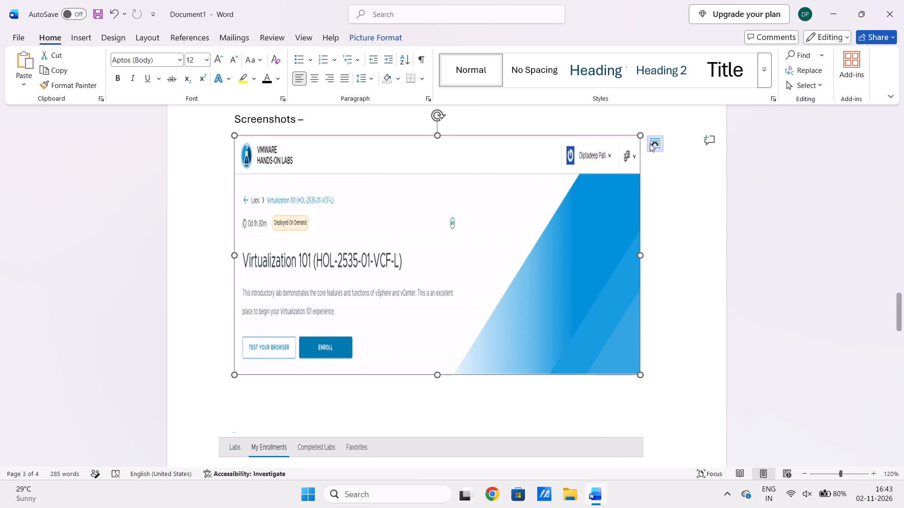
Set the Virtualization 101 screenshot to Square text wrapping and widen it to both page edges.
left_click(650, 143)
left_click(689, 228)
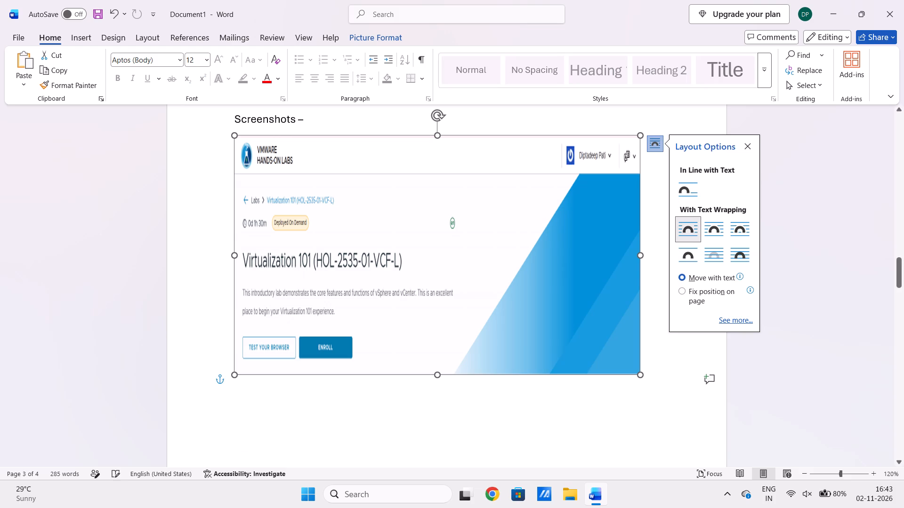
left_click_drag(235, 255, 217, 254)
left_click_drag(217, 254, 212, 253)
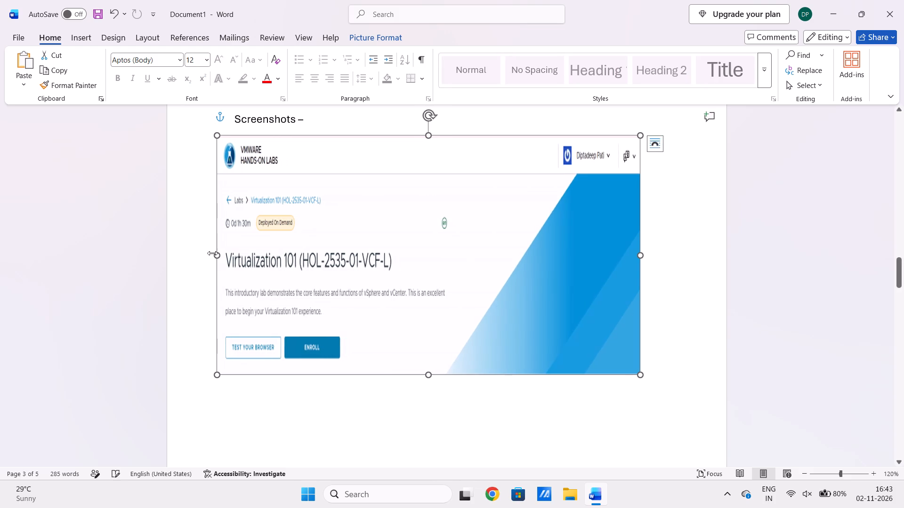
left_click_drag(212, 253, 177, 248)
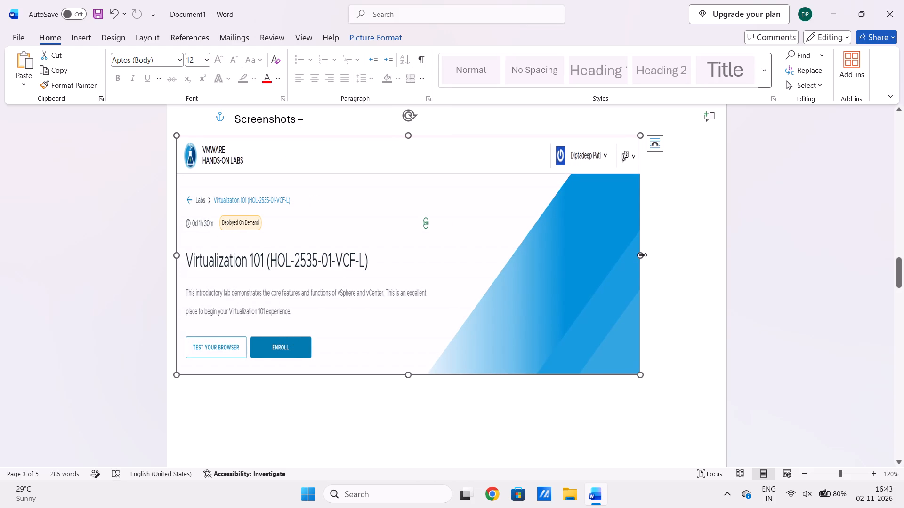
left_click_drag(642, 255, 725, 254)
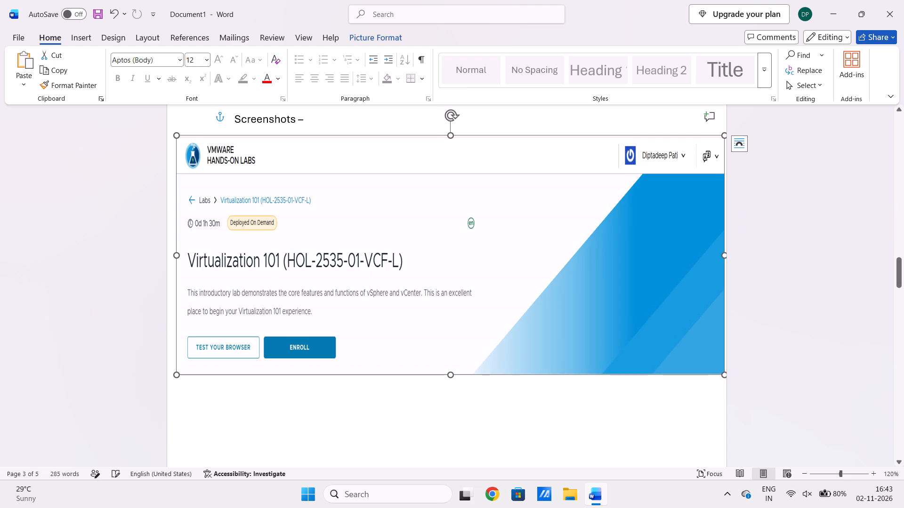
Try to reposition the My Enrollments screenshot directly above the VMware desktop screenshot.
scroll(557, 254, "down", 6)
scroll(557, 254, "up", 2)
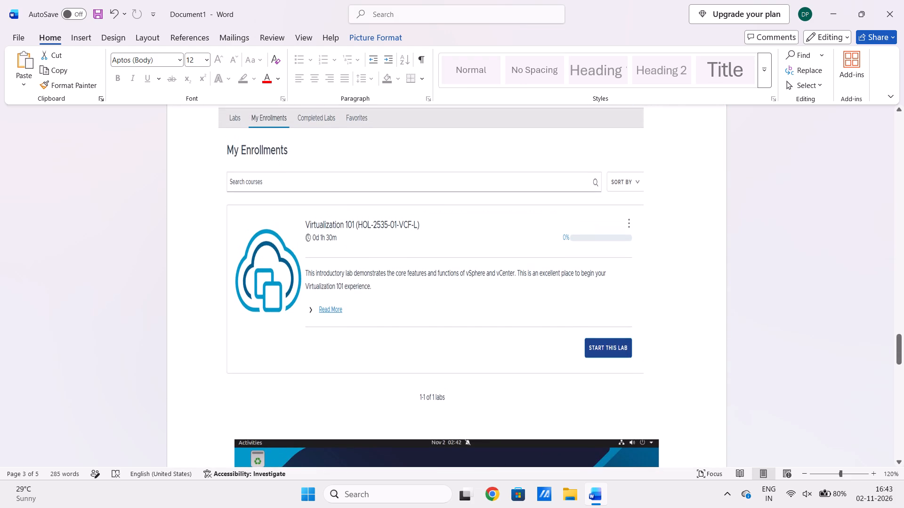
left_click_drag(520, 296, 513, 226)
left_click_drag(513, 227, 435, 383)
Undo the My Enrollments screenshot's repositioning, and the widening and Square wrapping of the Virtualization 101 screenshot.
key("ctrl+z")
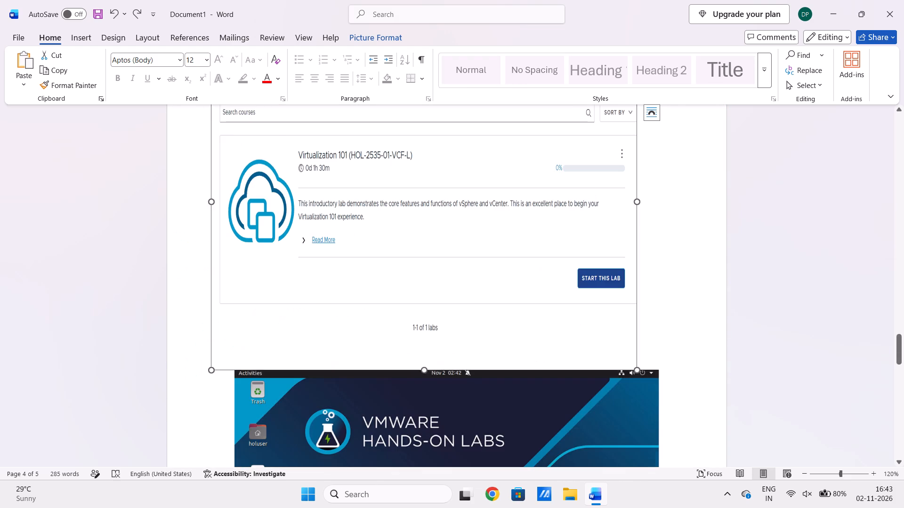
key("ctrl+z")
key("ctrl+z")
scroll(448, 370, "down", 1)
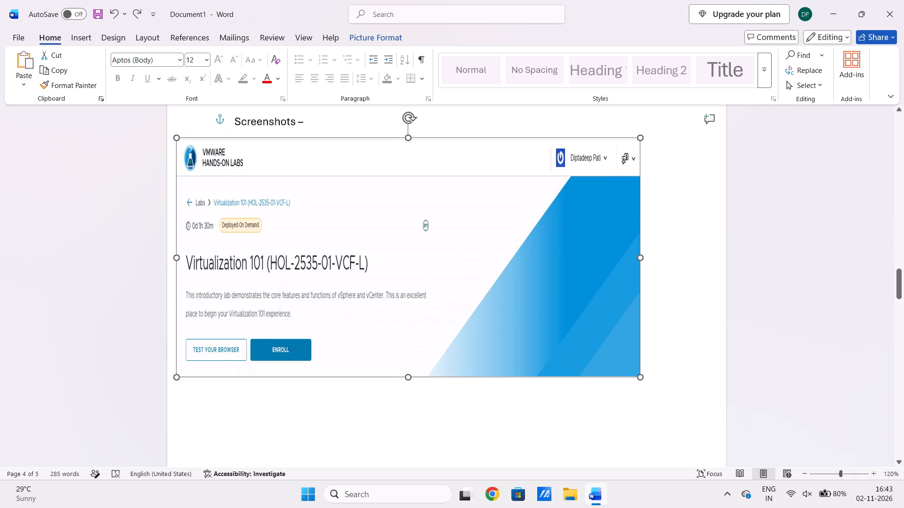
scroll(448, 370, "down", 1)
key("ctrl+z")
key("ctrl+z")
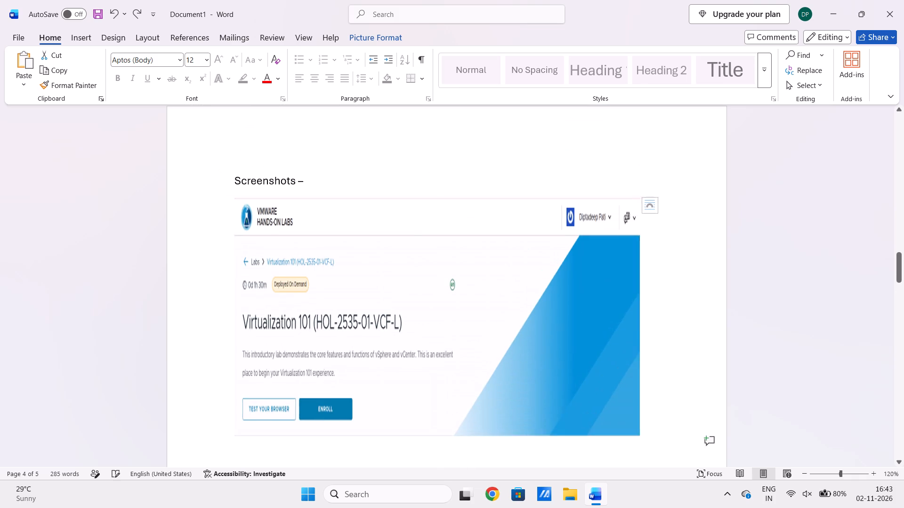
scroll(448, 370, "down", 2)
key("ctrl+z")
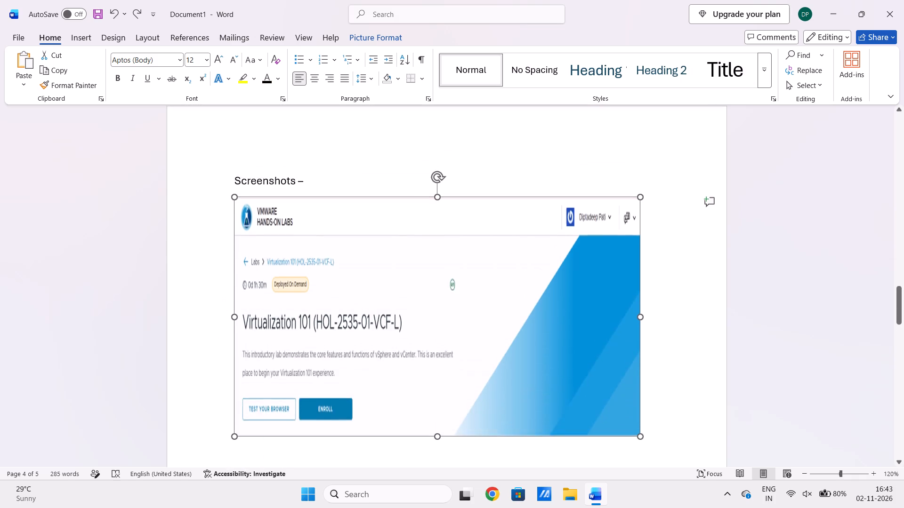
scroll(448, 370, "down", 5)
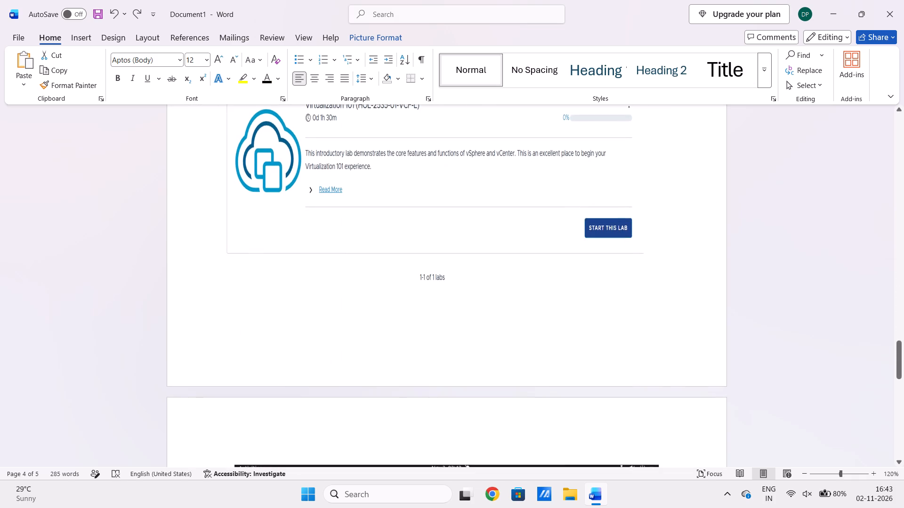
Shorten the Virtualization 101 screenshot under the Screenshots heading by raising its bottom edge.
scroll(448, 370, "down", 1)
scroll(448, 370, "up", 3)
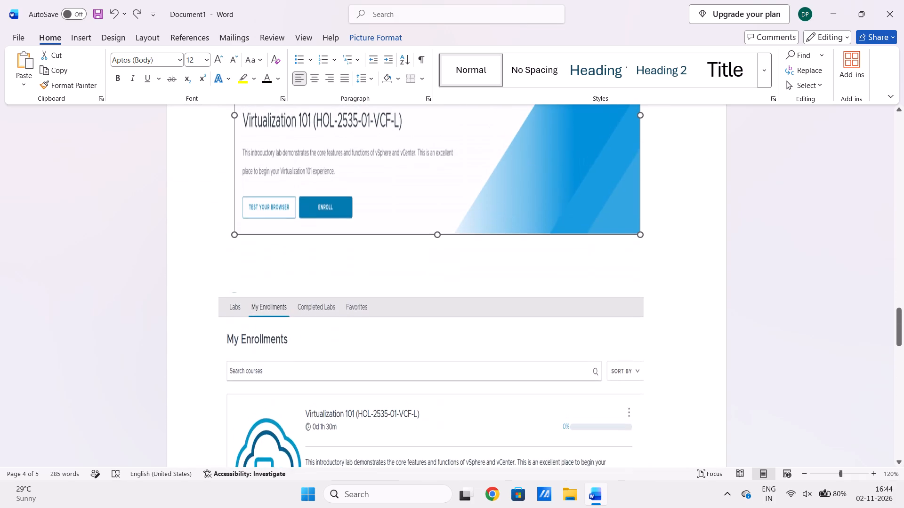
scroll(448, 370, "up", 1)
left_click(478, 323)
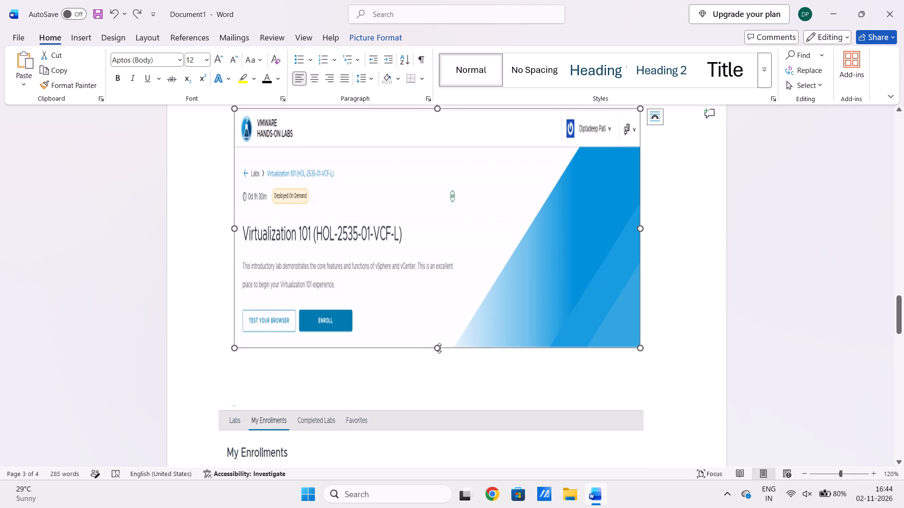
left_click_drag(439, 349, 445, 299)
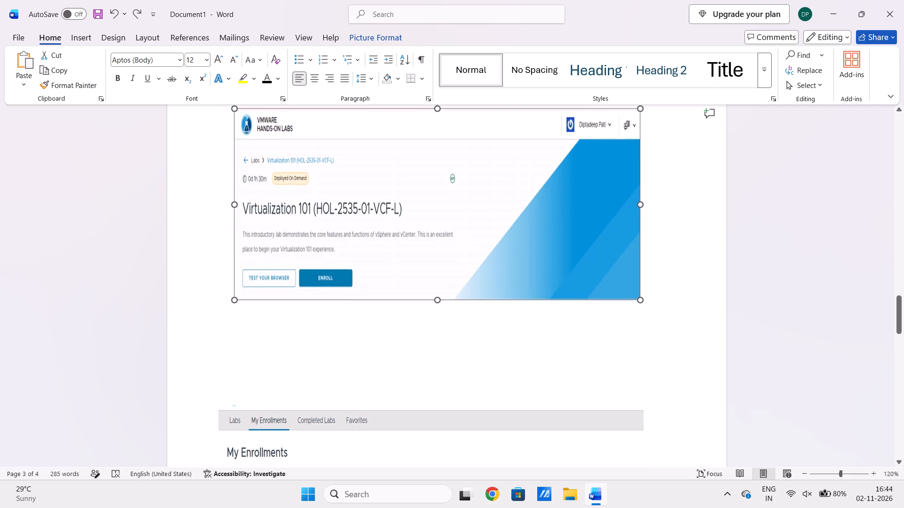
left_click_drag(445, 299, 445, 299)
left_click(426, 387)
Shift the My Enrollments screenshot slightly to the right, closer to the alignment of the screenshot above it.
scroll(426, 387, "down", 2)
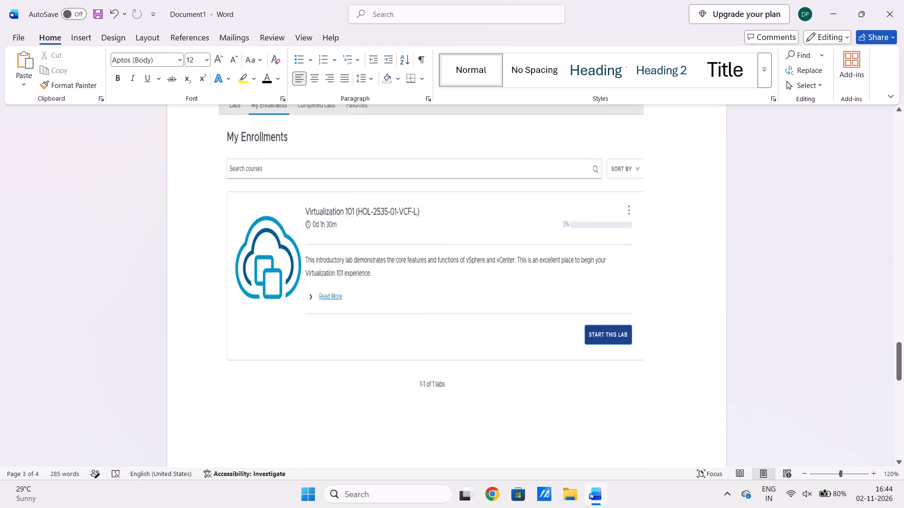
scroll(426, 387, "down", 1)
scroll(423, 221, "up", 3)
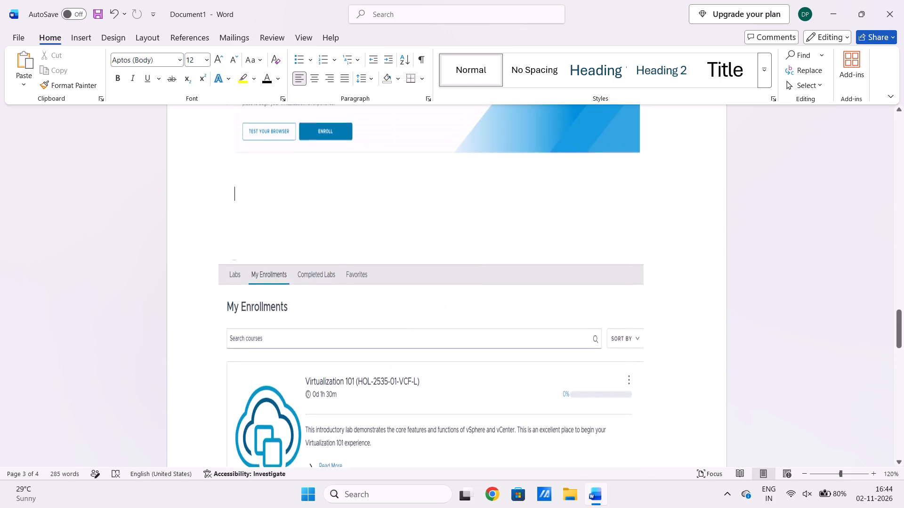
scroll(423, 221, "up", 1)
scroll(423, 221, "down", 3)
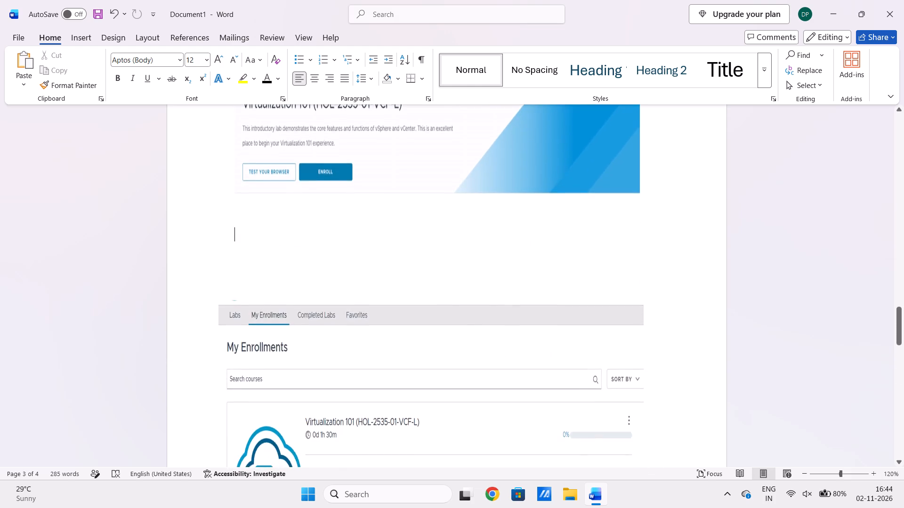
scroll(423, 221, "down", 1)
left_click(395, 231)
left_click_drag(395, 231, 397, 231)
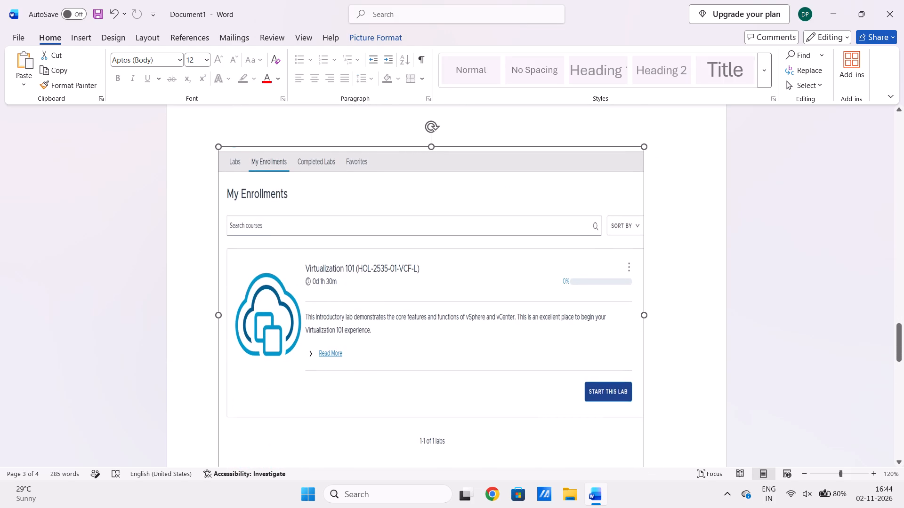
left_click_drag(397, 231, 404, 230)
left_click(62, 293)
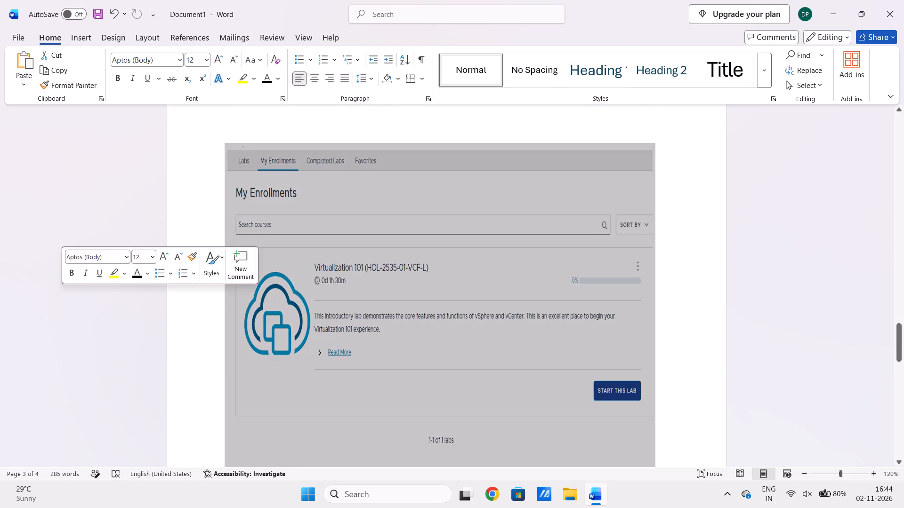
Narrow the My Enrollments screenshot slightly from its right side to nearly match the Virtualization 101 screenshot's right edge.
scroll(62, 293, "up", 2)
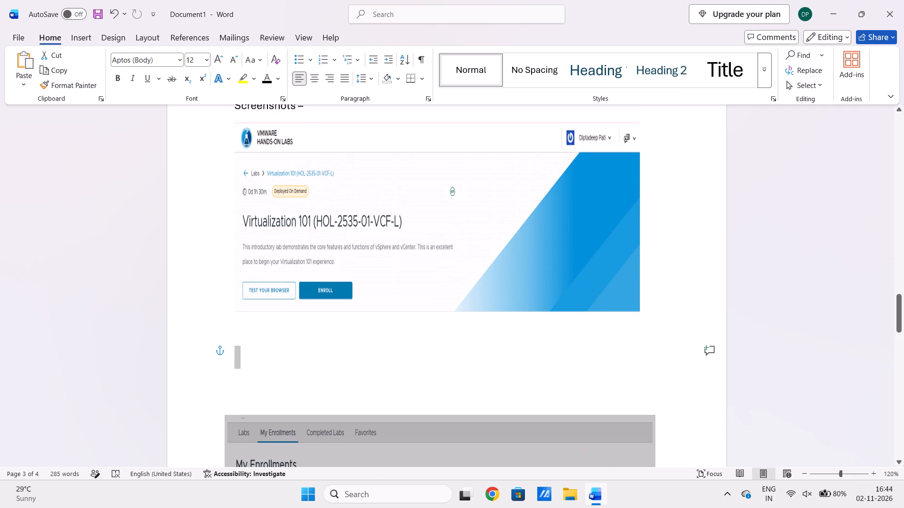
scroll(349, 352, "down", 2)
left_click(402, 339)
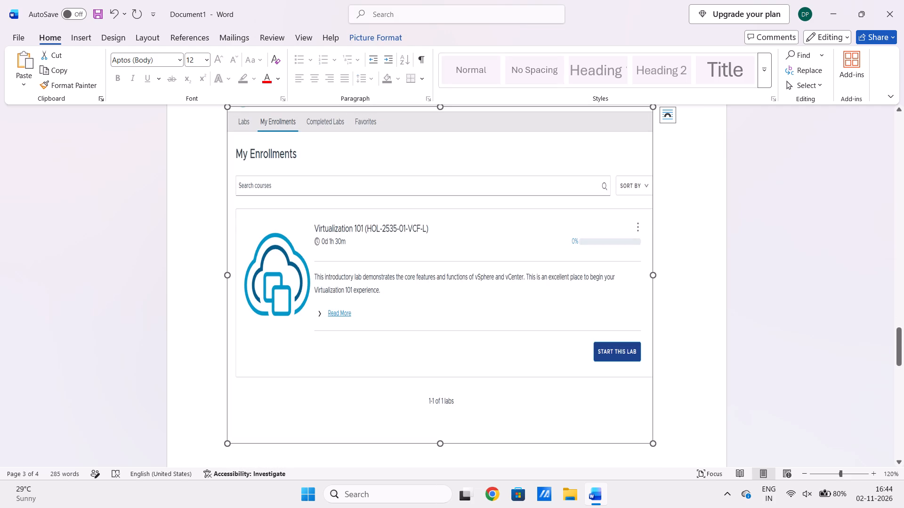
left_click_drag(652, 273, 647, 275)
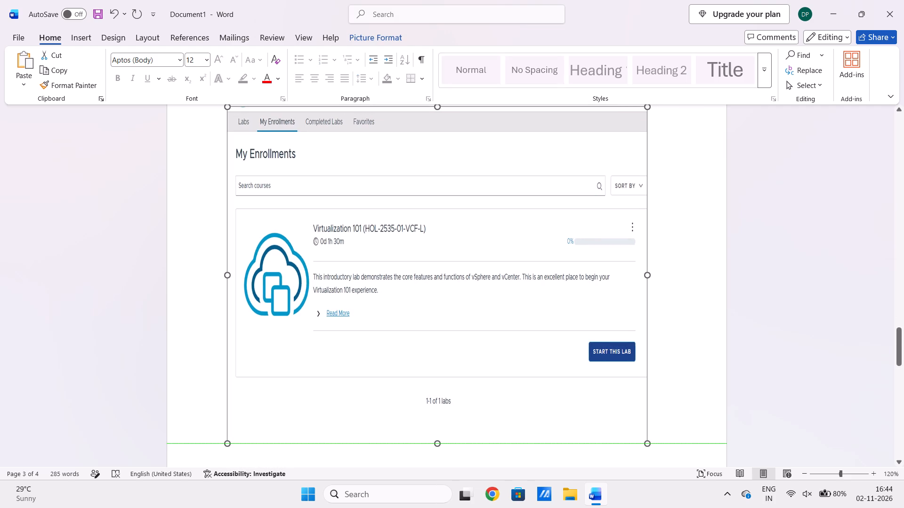
left_click_drag(647, 275, 644, 275)
left_click(684, 263)
Review the document from the title page through the Question, Tasks and Procedure sections, down to the line after the Procedure list.
scroll(684, 263, "up", 1)
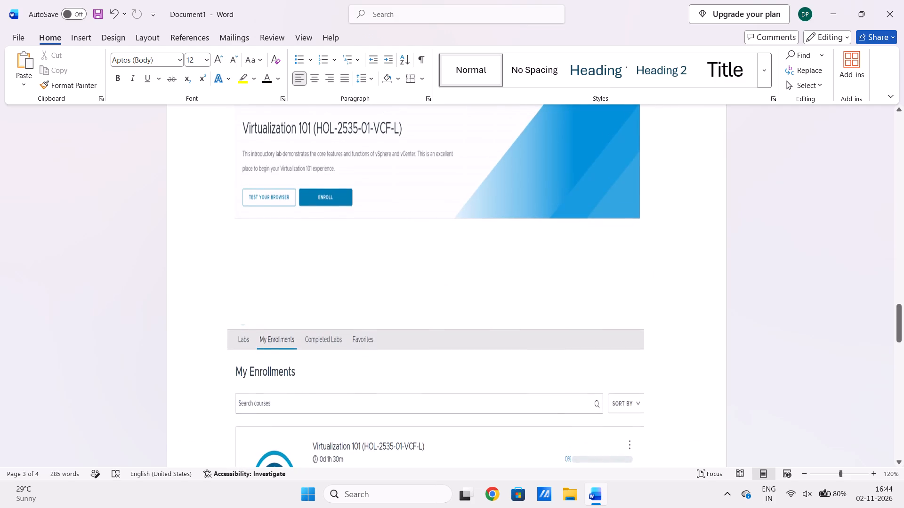
scroll(684, 263, "up", 2)
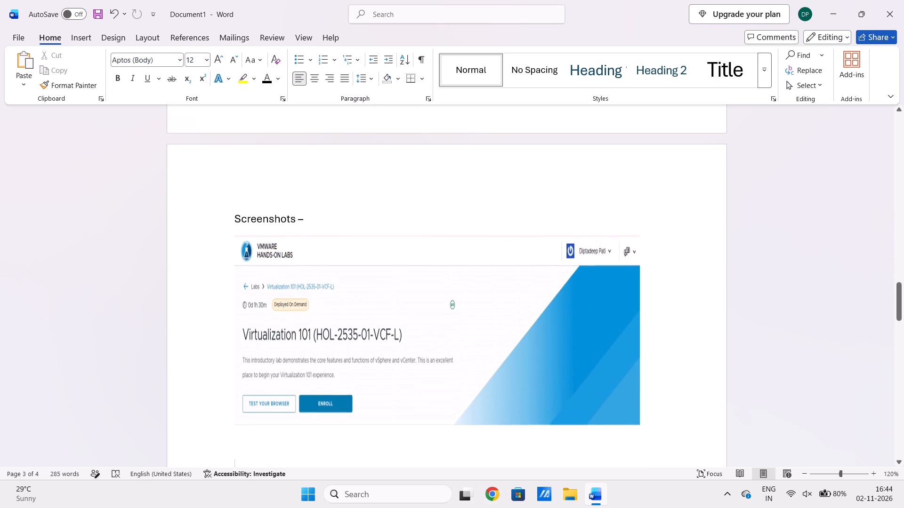
scroll(339, 227, "up", 1)
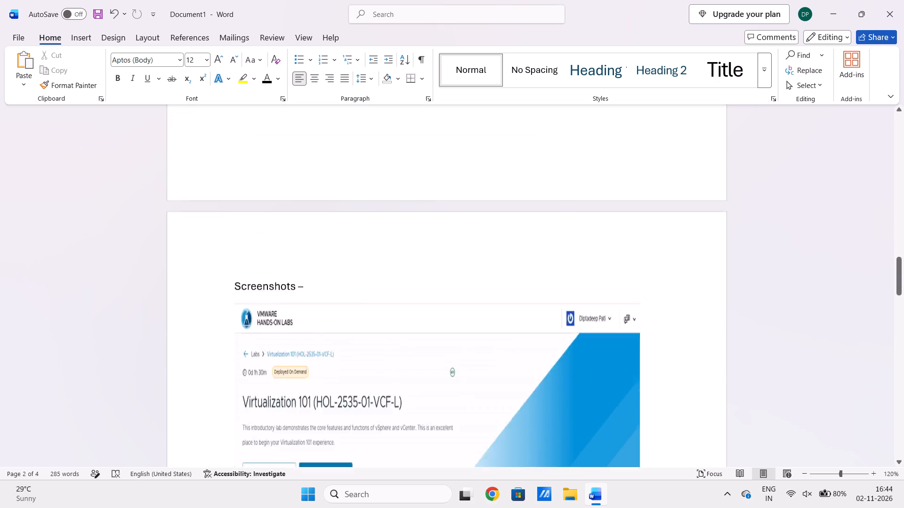
scroll(339, 227, "up", 6)
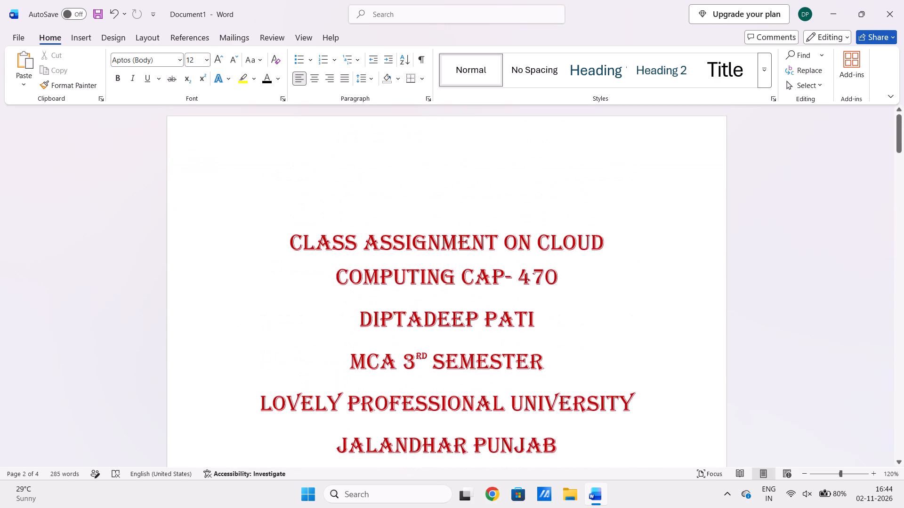
scroll(339, 227, "down", 5)
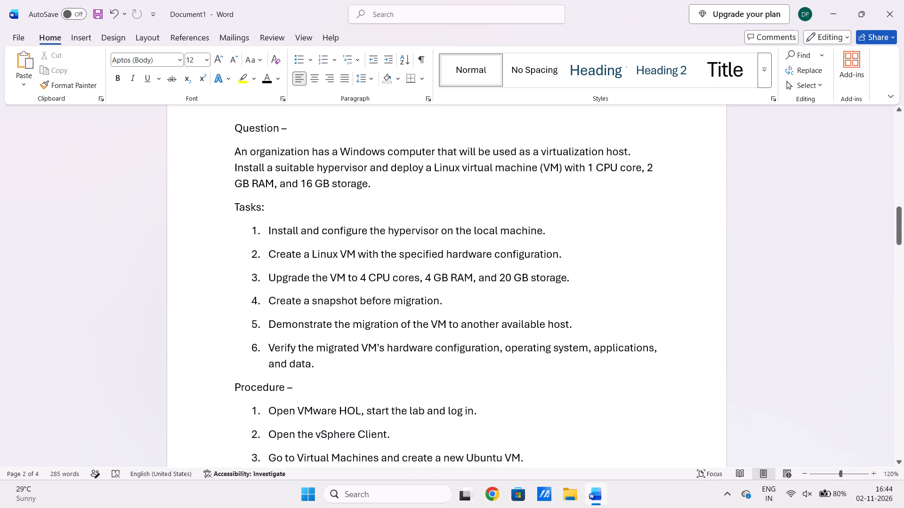
scroll(339, 227, "down", 3)
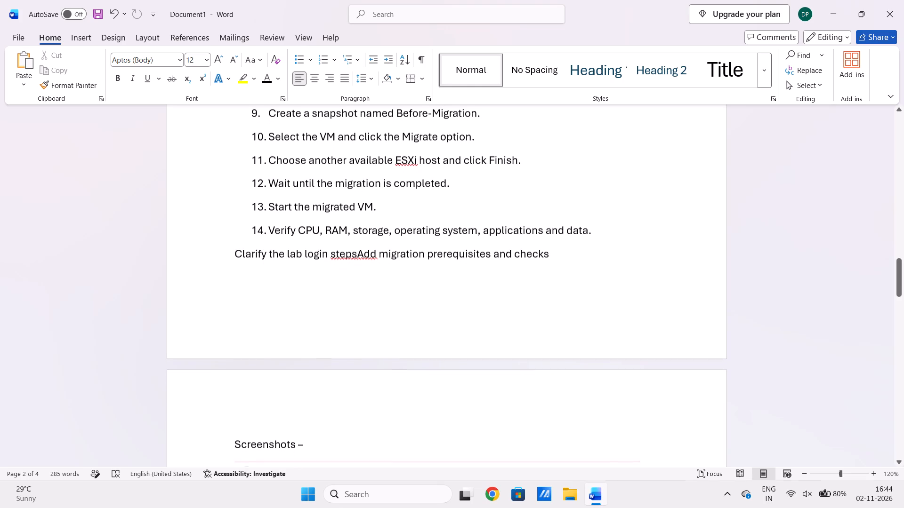
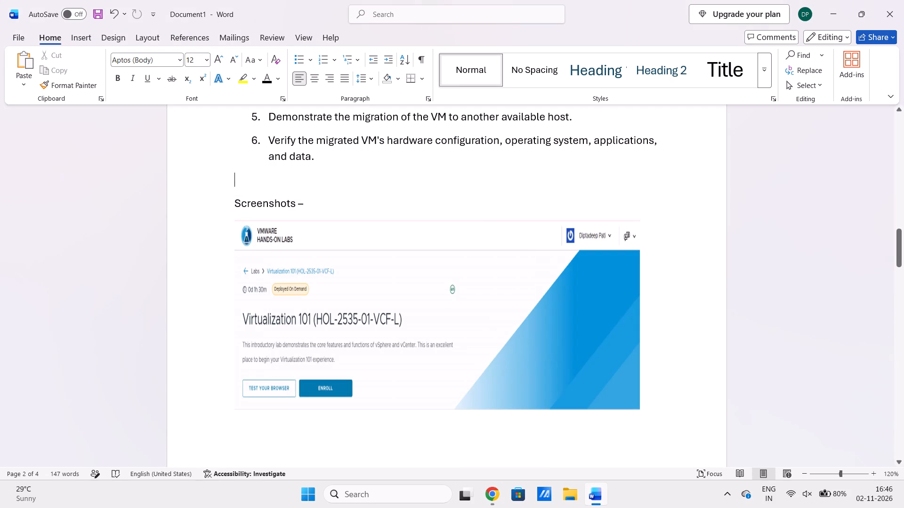
key("ctrl+v")
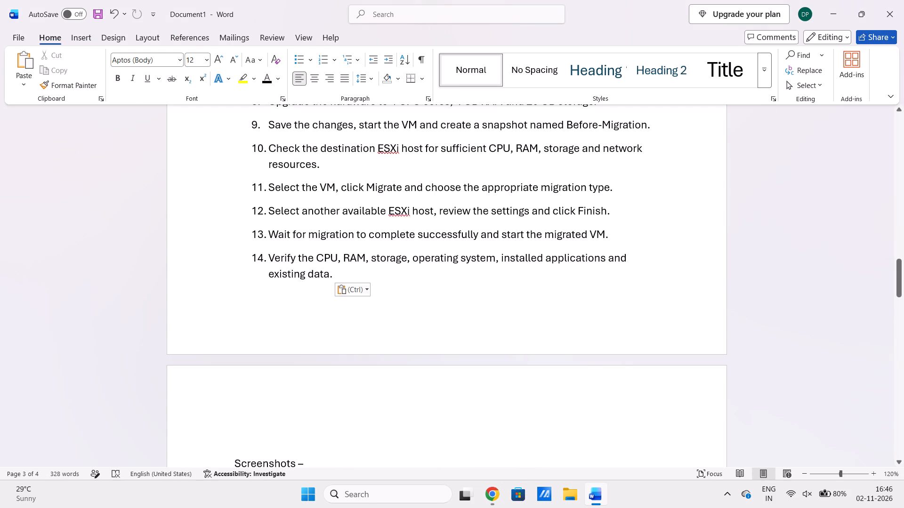
Review the document around the pasted Procedure section and on to the missing-screenshots note at the end.
scroll(404, 336, "up", 3)
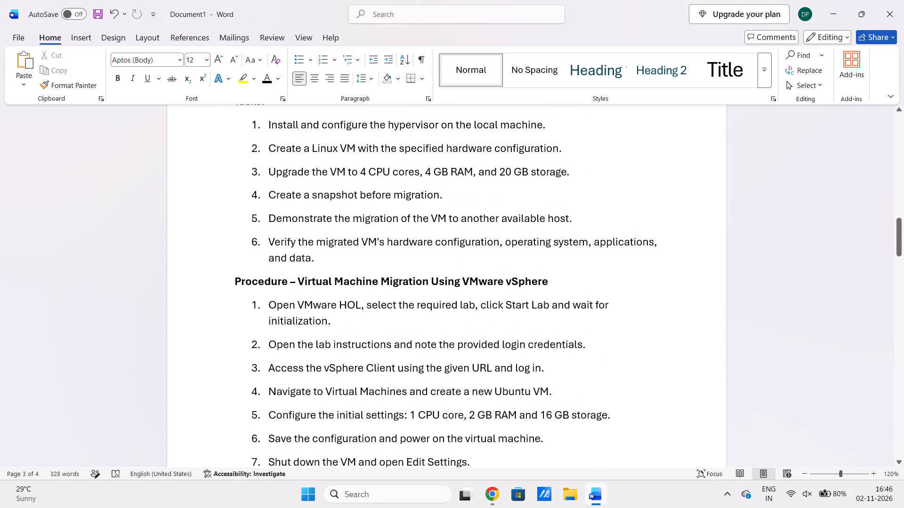
scroll(404, 336, "up", 2)
scroll(404, 336, "down", 8)
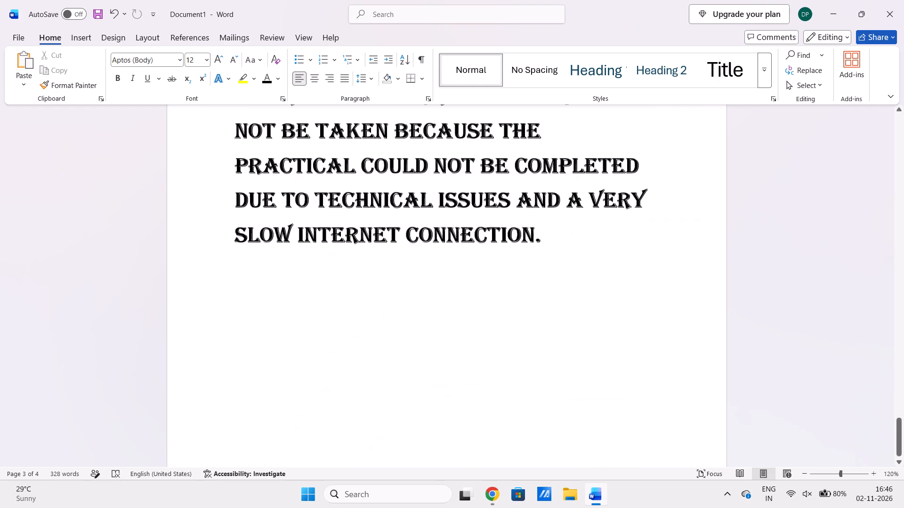
scroll(404, 336, "down", 4)
scroll(404, 336, "up", 3)
scroll(404, 336, "down", 3)
scroll(404, 336, "up", 2)
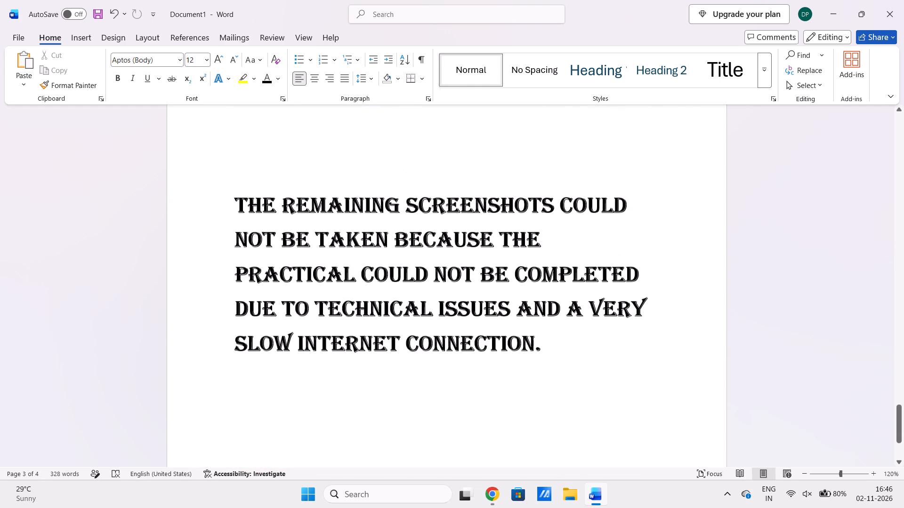
scroll(404, 336, "up", 6)
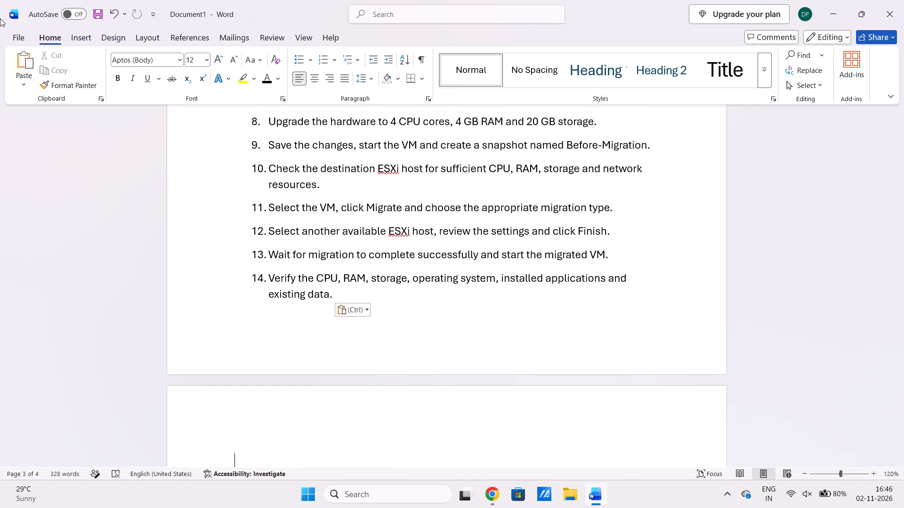
Begin exporting the assignment document as a PDF.
left_click(21, 35)
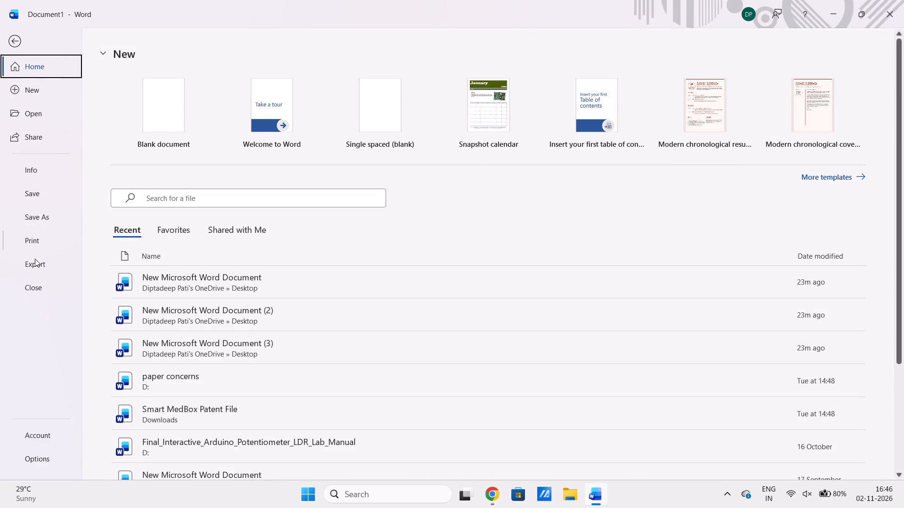
Export the assignment document as a PDF to the Documents folder, keeping the suggested file name and standard optimization.
left_click(31, 265)
left_click(333, 143)
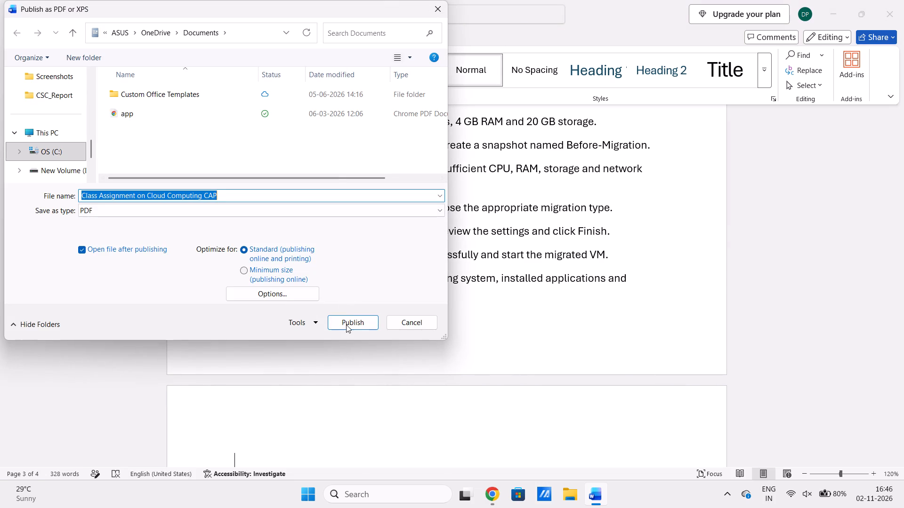
left_click(347, 325)
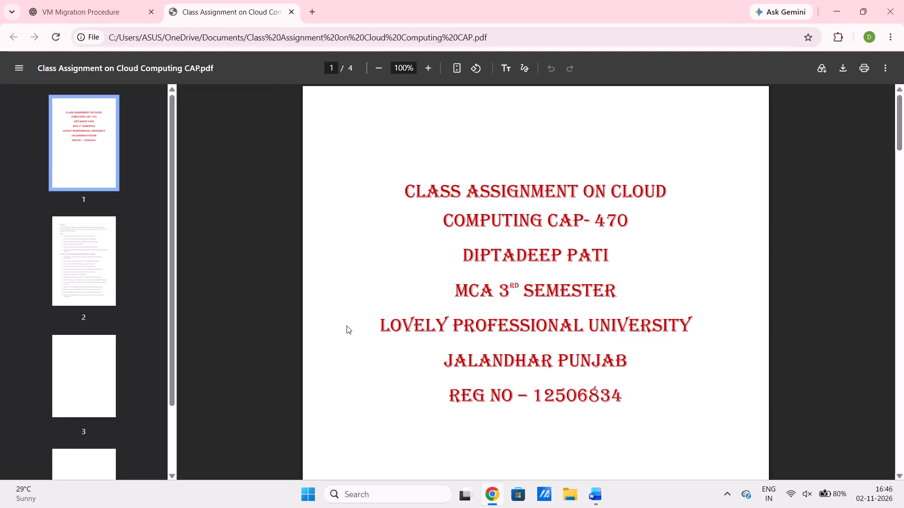
Review the exported assignment PDF from the title page through the procedure and lab screenshots to the closing missing-screenshots note.
scroll(470, 330, "down", 2)
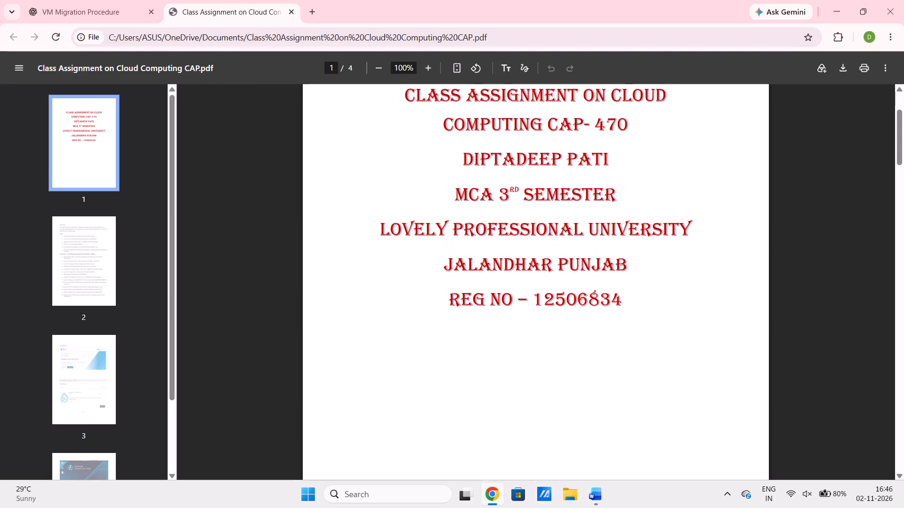
scroll(470, 330, "down", 1)
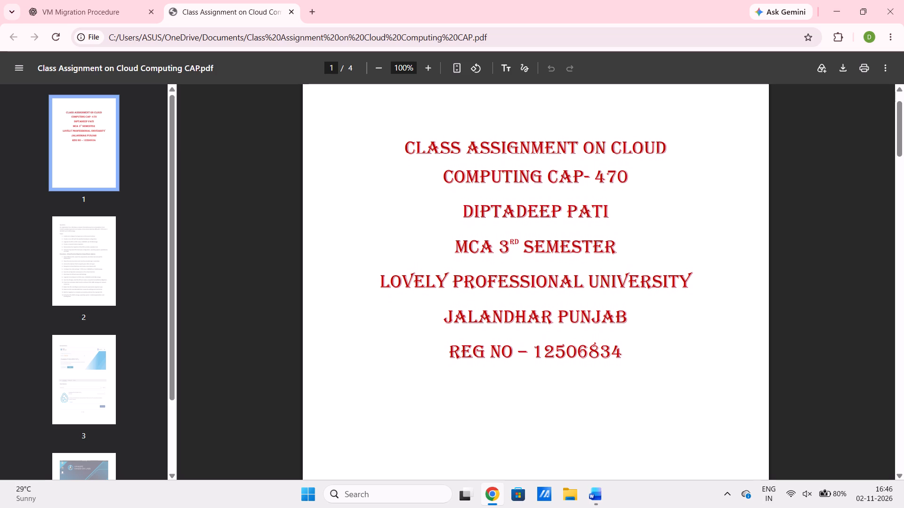
scroll(470, 330, "down", 11)
scroll(470, 330, "up", 1)
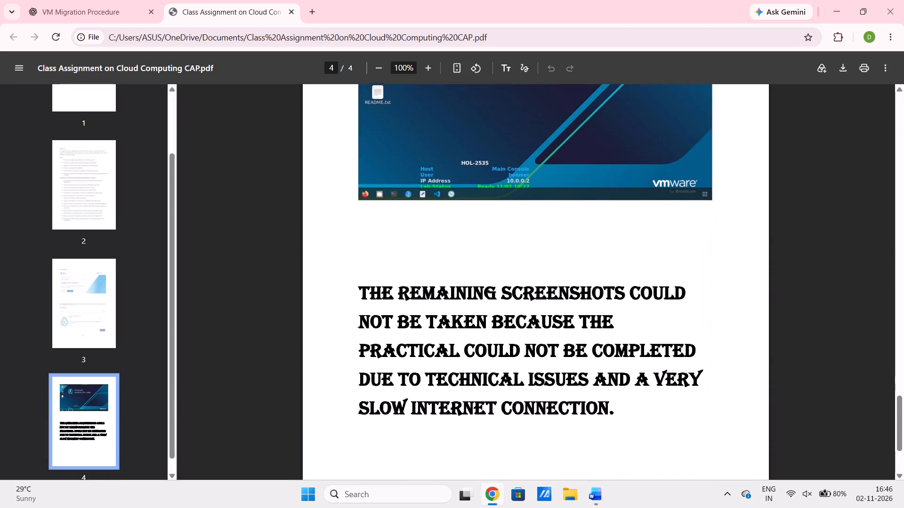
scroll(470, 330, "up", 4)
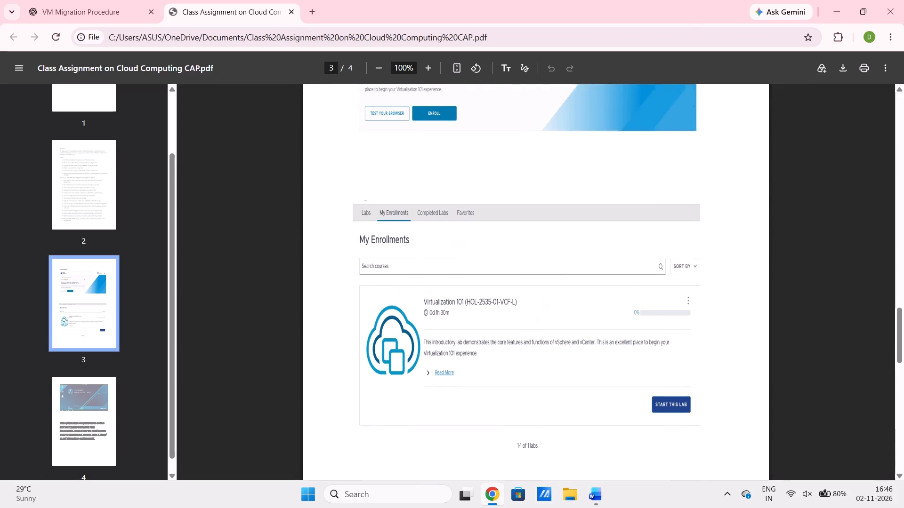
scroll(470, 330, "up", 1)
scroll(470, 330, "down", 6)
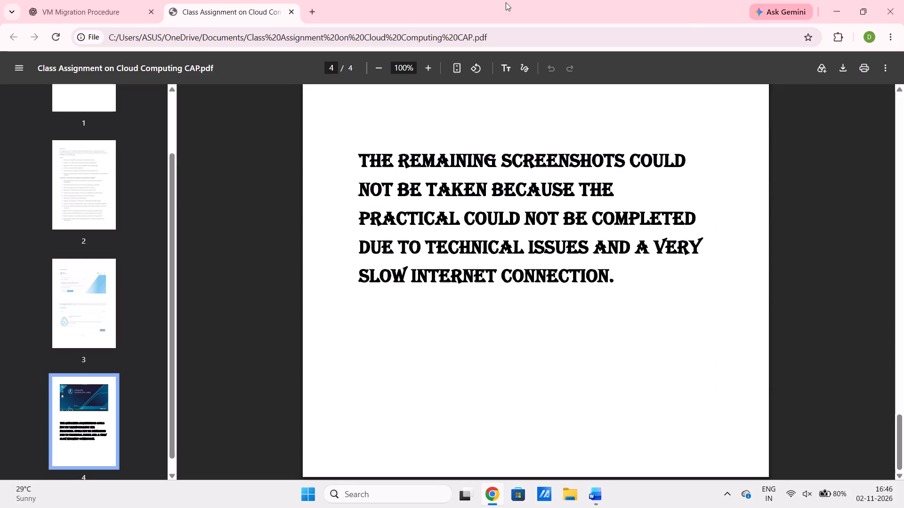
Open a new browser tab alongside the exported assignment PDF.
left_click(310, 15)
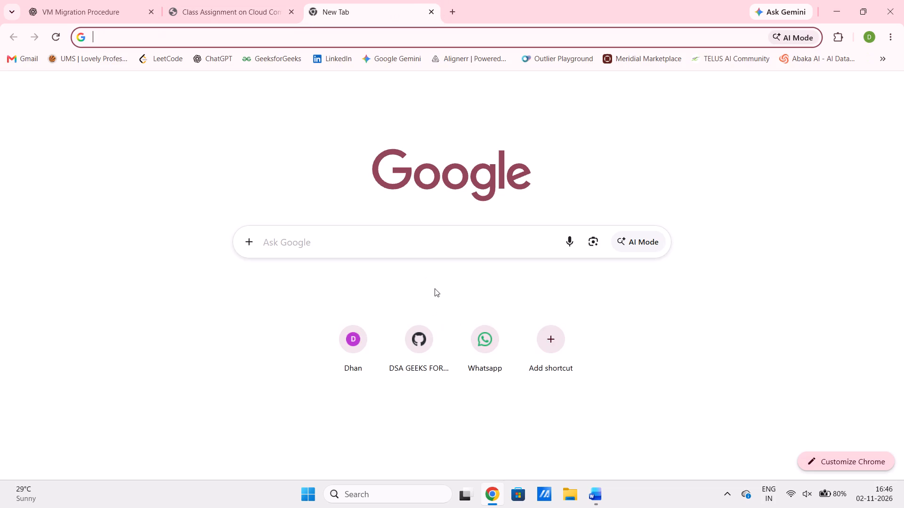
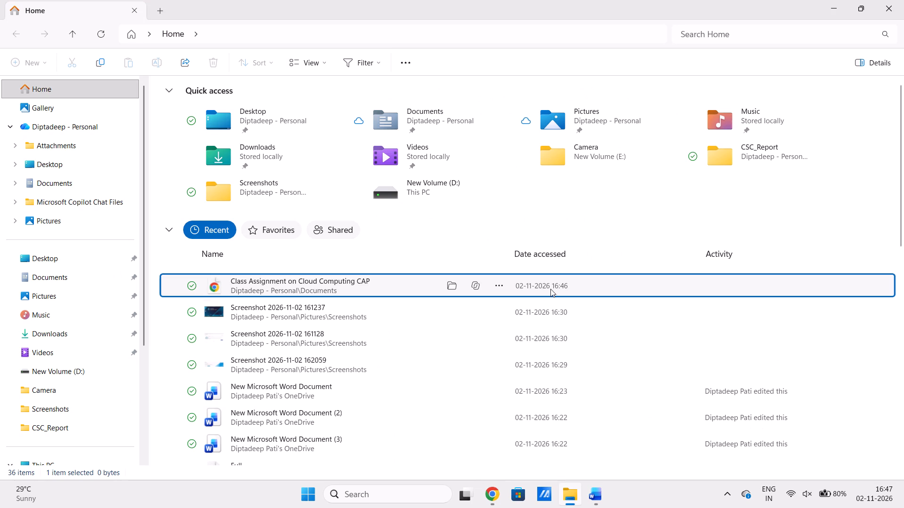
In File Explorer, bring up the available actions for the exported "Class Assignment on Cloud Computing CAP" file.
left_click(494, 285)
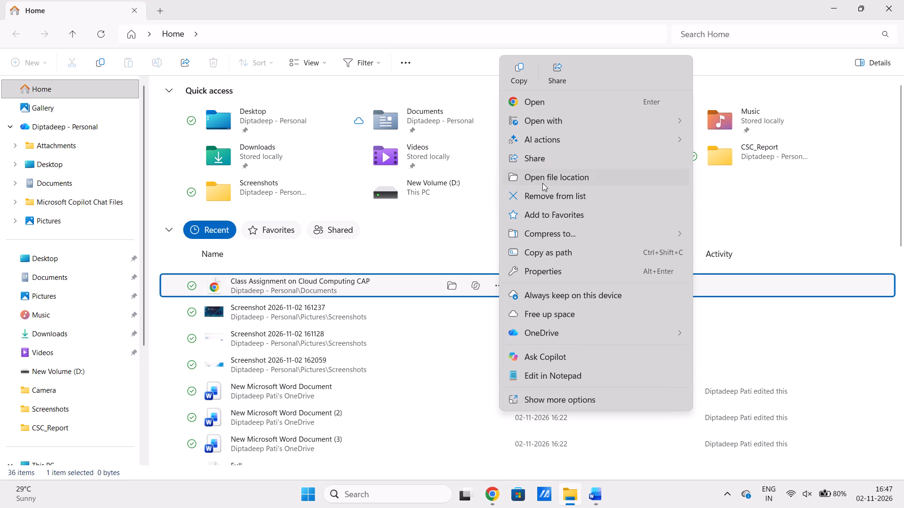
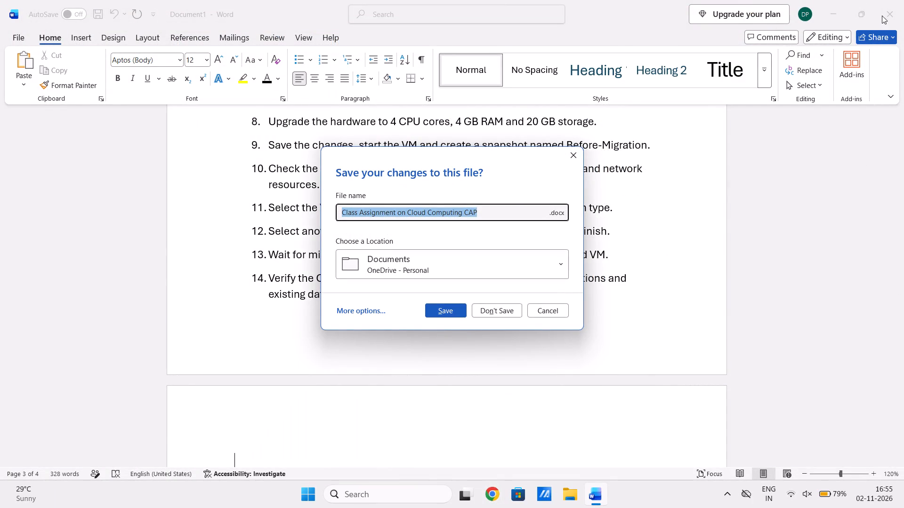
Close the Word document without saving the changes.
left_click(487, 314)
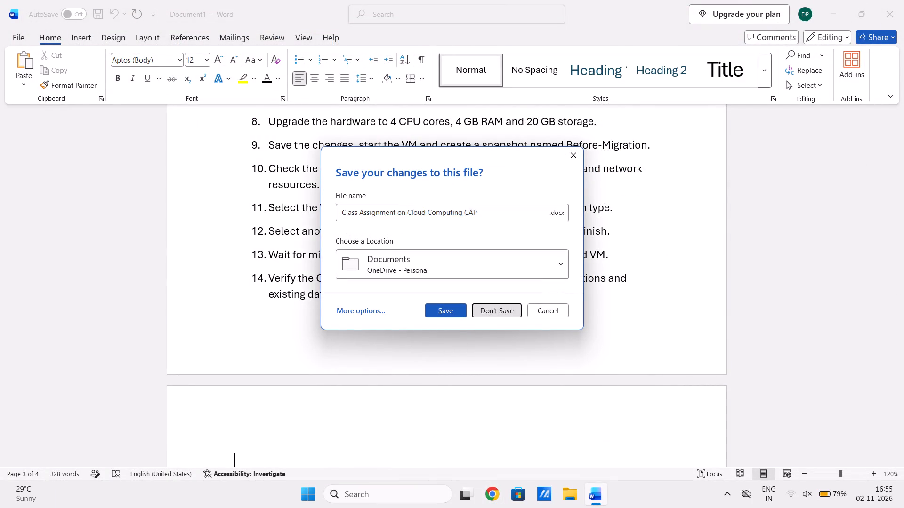
Shut down the computer from the Windows desktop.
key("alt+F4")
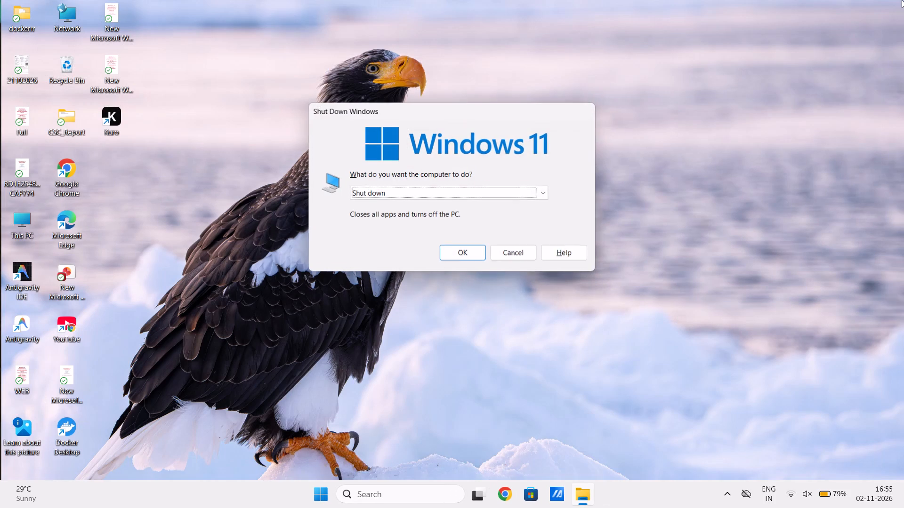
key("Return")
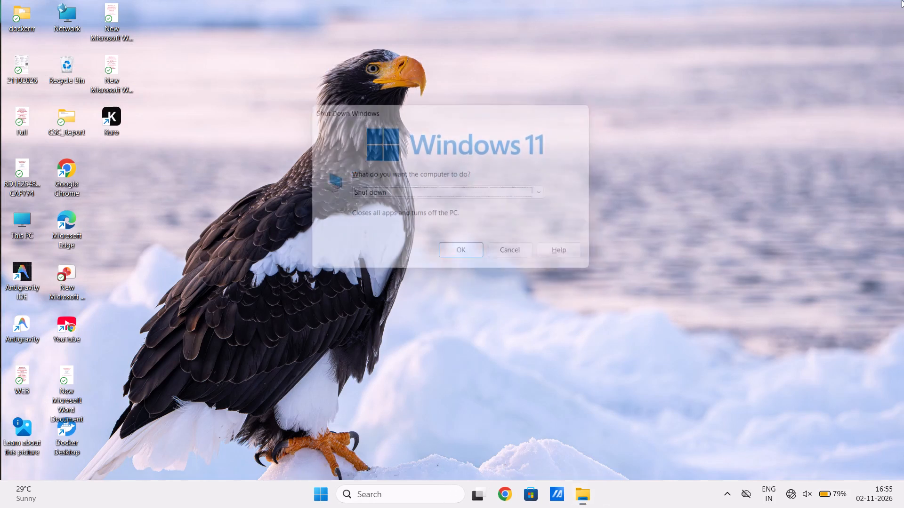